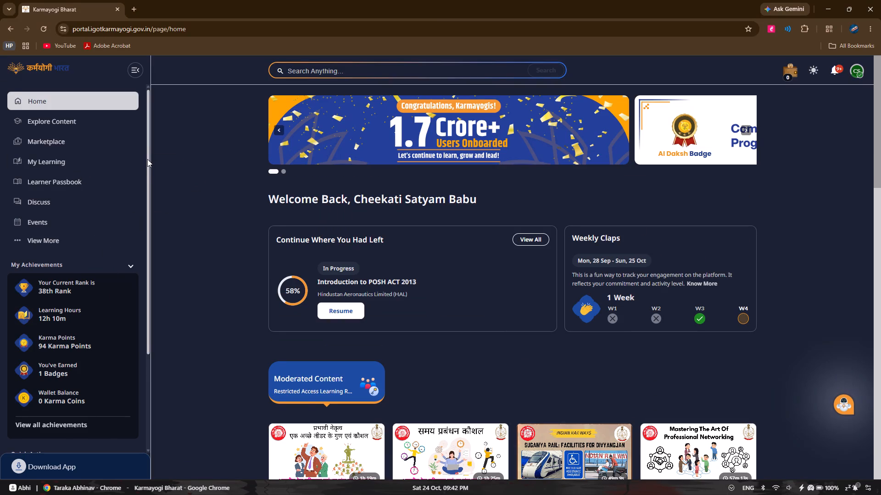
# Open the MDO Portal from the Karmayogi Bharat home page.
pyautogui.moveTo(147, 159); pyautogui.dragTo(139, 329)
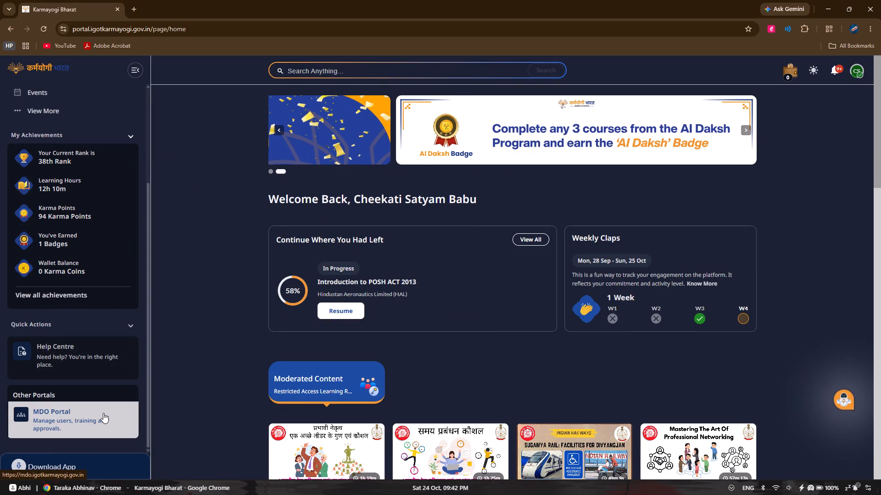
pyautogui.click(103, 413)
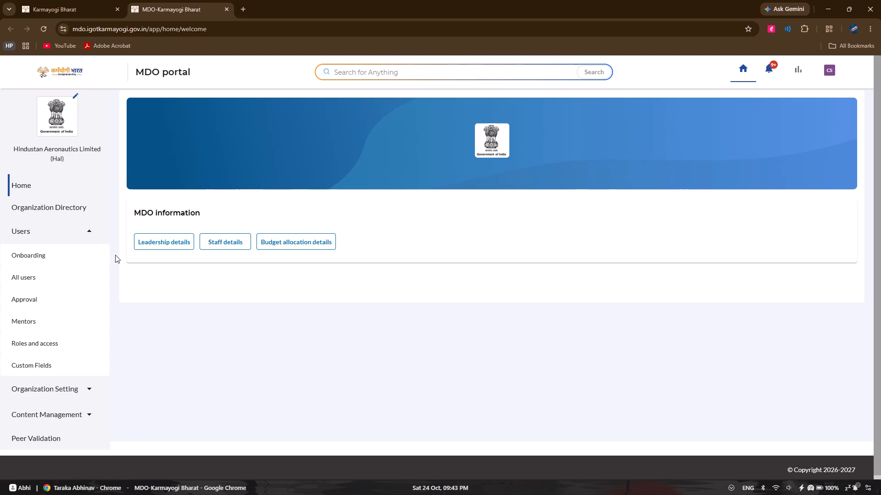
# Open the Designations page under the Organization Setting section of the MDO portal.
pyautogui.moveTo(115, 255); pyautogui.dragTo(114, 266)
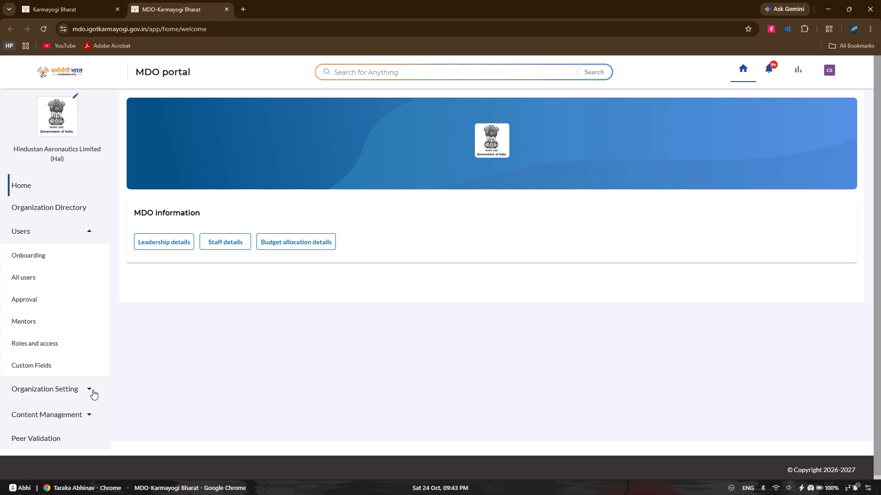
pyautogui.click(93, 390)
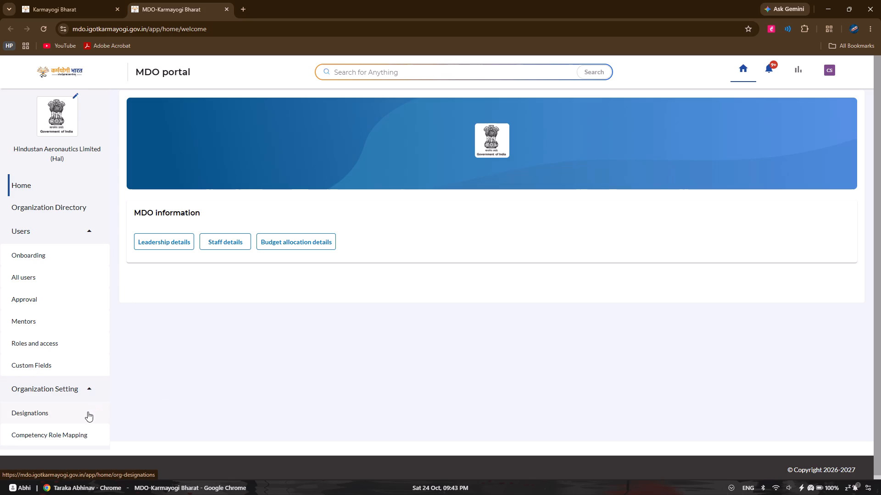
pyautogui.click(74, 412)
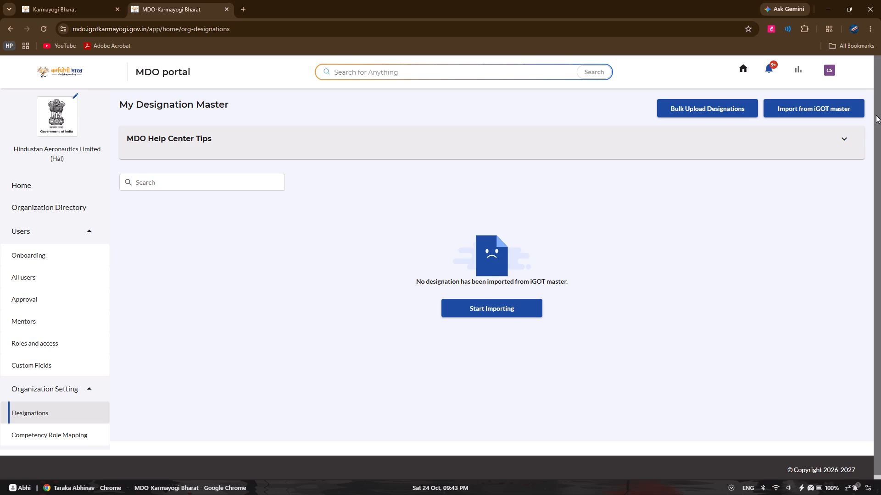
# Search My Designation Master for MEDICAL.
pyautogui.moveTo(876, 115); pyautogui.dragTo(867, 145)
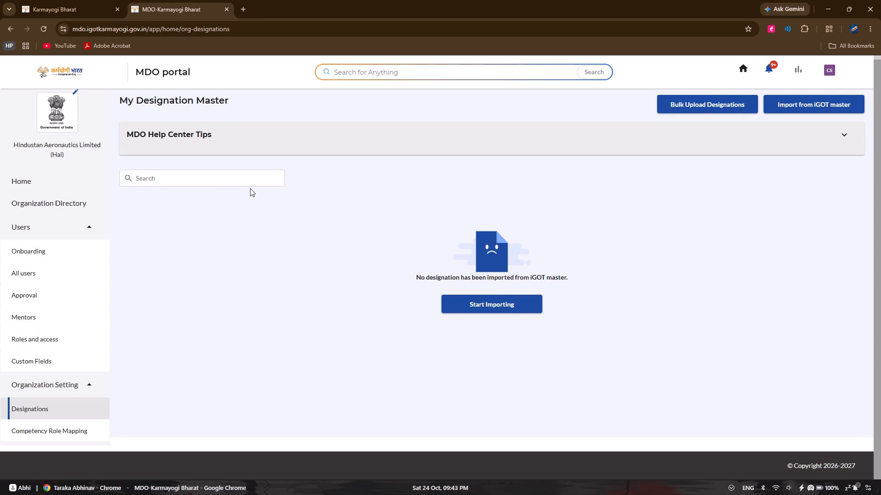
pyautogui.click(239, 180)
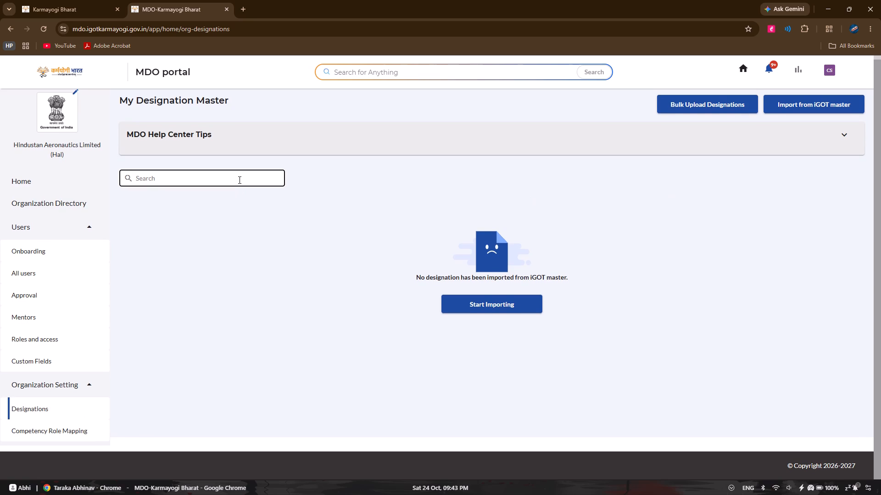
pyautogui.write('MEDICAL')
pyautogui.press('Return')
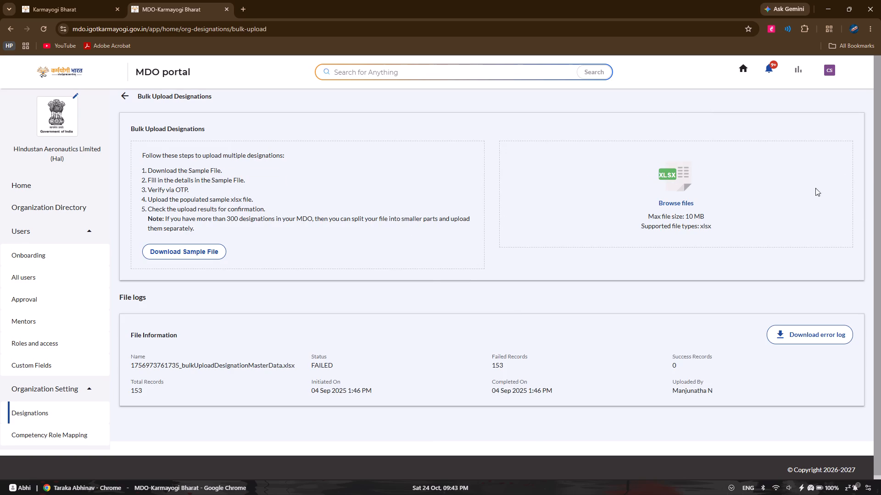
# Download the sample file for bulk uploading designations and open it in Excel.
pyautogui.moveTo(877, 136); pyautogui.dragTo(873, 244)
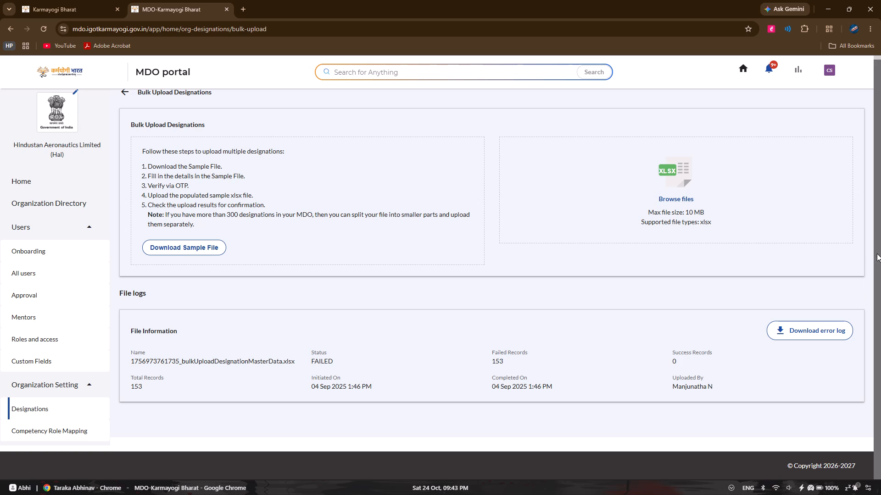
pyautogui.moveTo(875, 102); pyautogui.dragTo(873, 238)
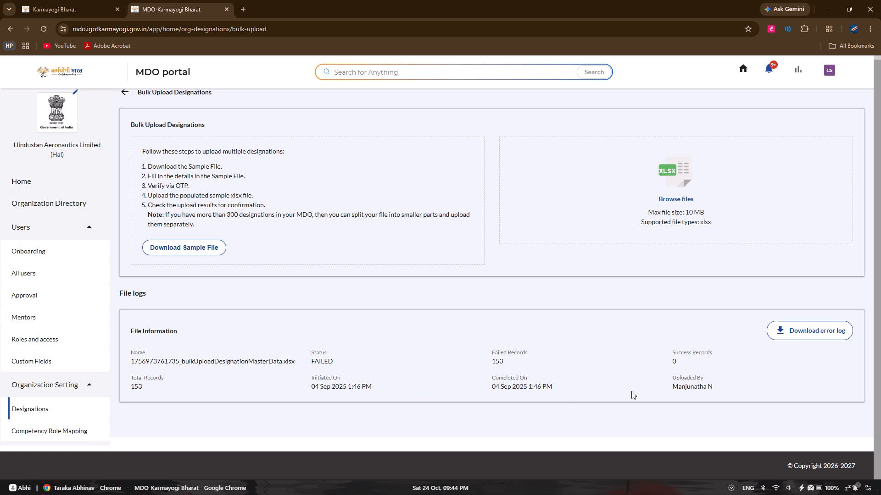
pyautogui.click(708, 386)
pyautogui.click(190, 244)
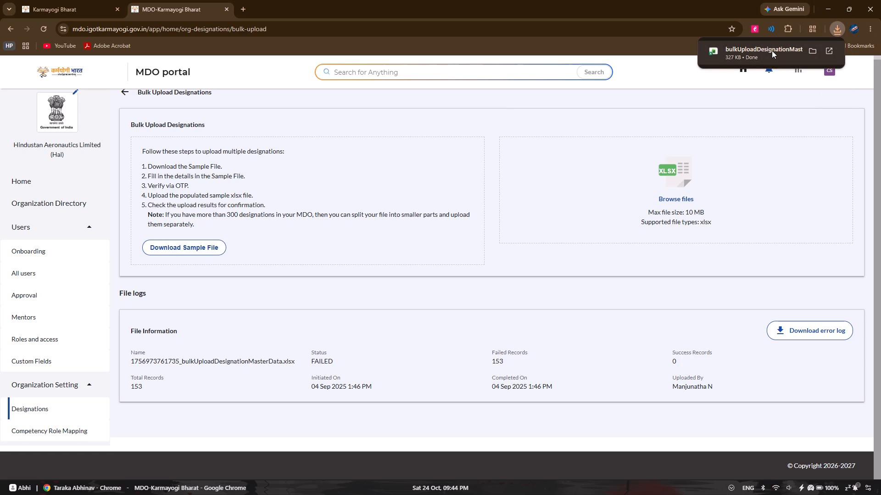
pyautogui.click(772, 50)
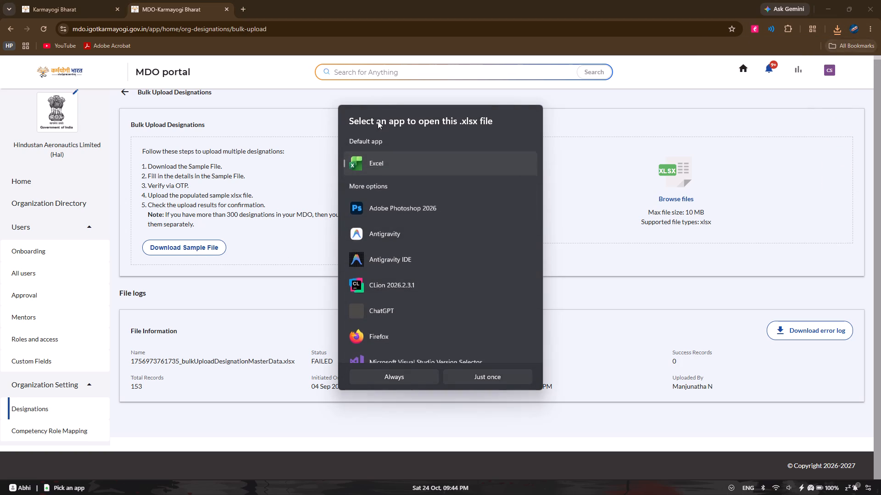
pyautogui.tripleClick(375, 162)
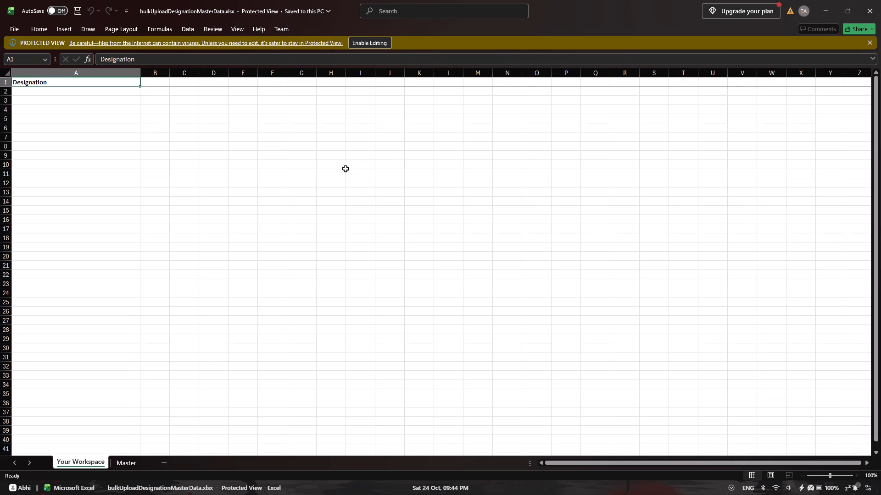
# Inspect the Designation column and the empty cells of the Your Workspace sheet.
pyautogui.click(325, 213)
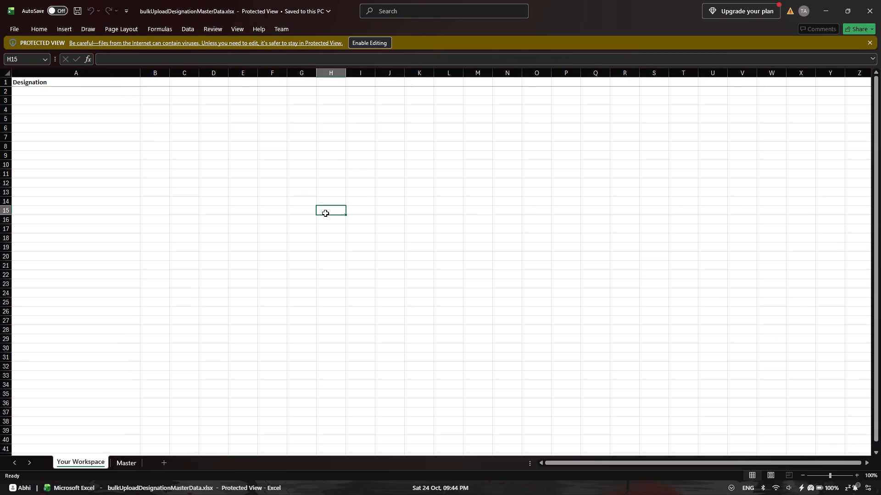
pyautogui.click(128, 84)
pyautogui.doubleClick(133, 84)
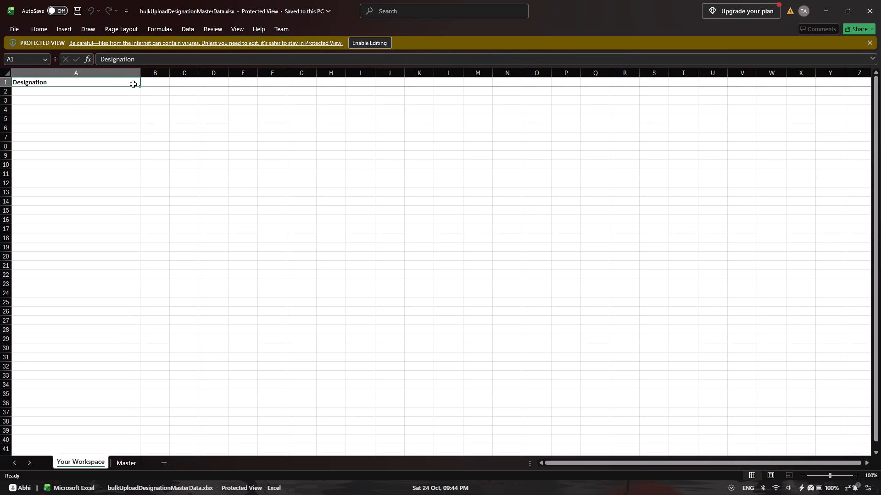
pyautogui.doubleClick(133, 92)
pyautogui.click(237, 216)
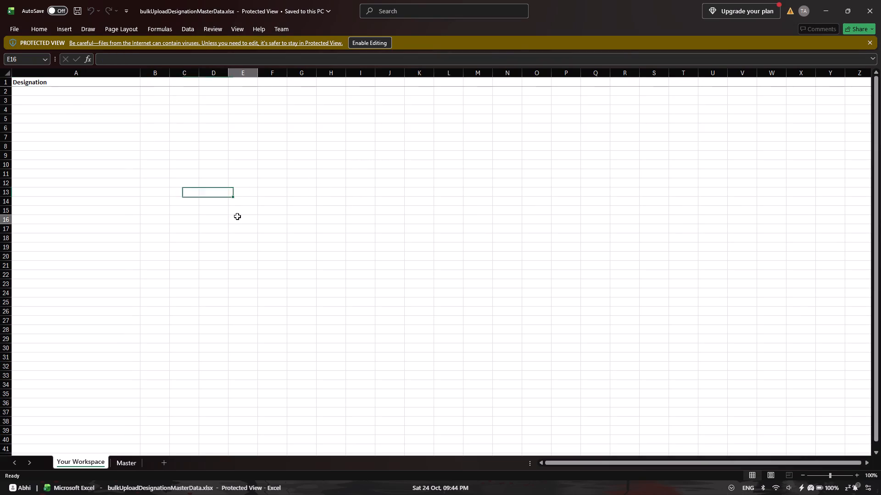
# Examine the list of designations in column A of the Master sheet, row by row.
pyautogui.click(129, 461)
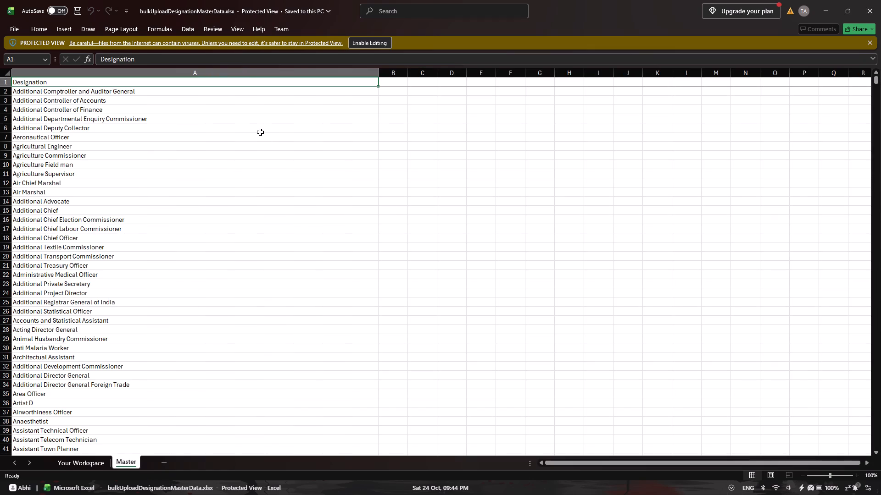
pyautogui.click(121, 84)
pyautogui.press('Down')
pyautogui.press('Down')
pyautogui.press('Down')
pyautogui.press('Down')
pyautogui.press('Down')
pyautogui.press('Down')
pyautogui.press('Down')
pyautogui.press('Down')
pyautogui.press('Down')
pyautogui.press('Down')
pyautogui.press('Down')
pyautogui.press('Down')
pyautogui.press('Down')
pyautogui.press('Down')
pyautogui.press('Down')
pyautogui.press('Down')
pyautogui.press('Down')
pyautogui.press('Down')
pyautogui.press('Down')
pyautogui.press('Down')
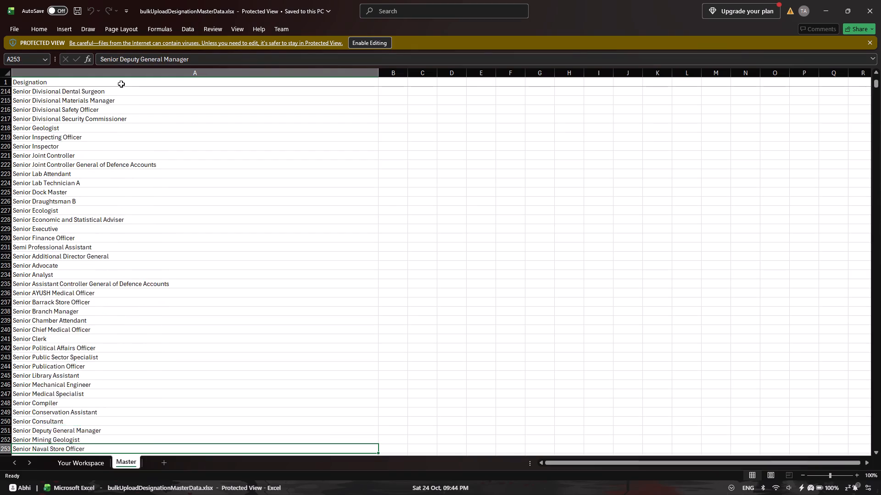
pyautogui.press('Up')
pyautogui.press('Up')
pyautogui.press('Up')
pyautogui.press('Up')
pyautogui.press('Up')
pyautogui.press('Up')
pyautogui.press('Up')
pyautogui.press('Up')
pyautogui.press('Up')
pyautogui.press('Up')
pyautogui.press('Up')
pyautogui.press('Up')
pyautogui.press('Up')
pyautogui.press('Up')
pyautogui.press('Up')
pyautogui.press('Up')
pyautogui.press('Up')
pyautogui.press('Up')
pyautogui.press('Up')
pyautogui.press('Up')
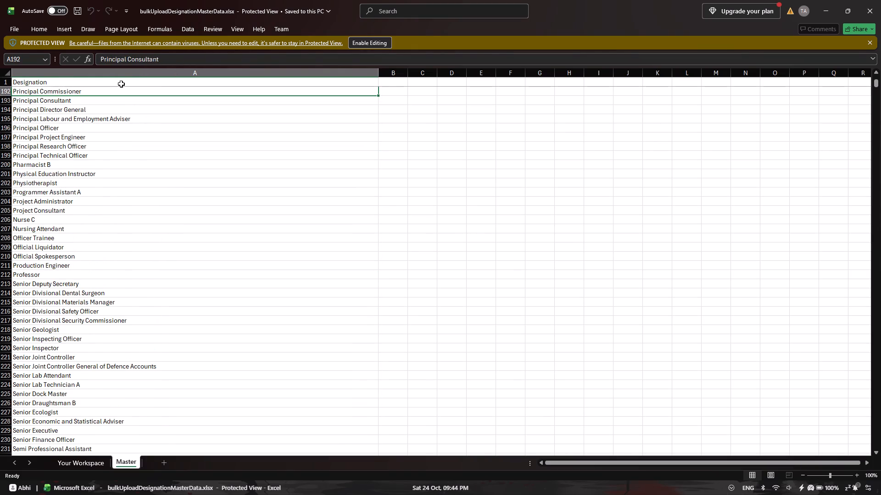
pyautogui.press('Up')
pyautogui.press('Up')
pyautogui.press('Up')
pyautogui.press('Up')
pyautogui.press('Up')
pyautogui.press('Up')
pyautogui.press('Up')
pyautogui.press('Up')
pyautogui.press('Up')
pyautogui.press('Up')
pyautogui.press('Up')
pyautogui.press('Up')
pyautogui.press('Up')
pyautogui.press('Up')
pyautogui.press('Up')
pyautogui.press('Up')
pyautogui.press('Up')
pyautogui.press('Up')
pyautogui.press('Up')
pyautogui.press('Up')
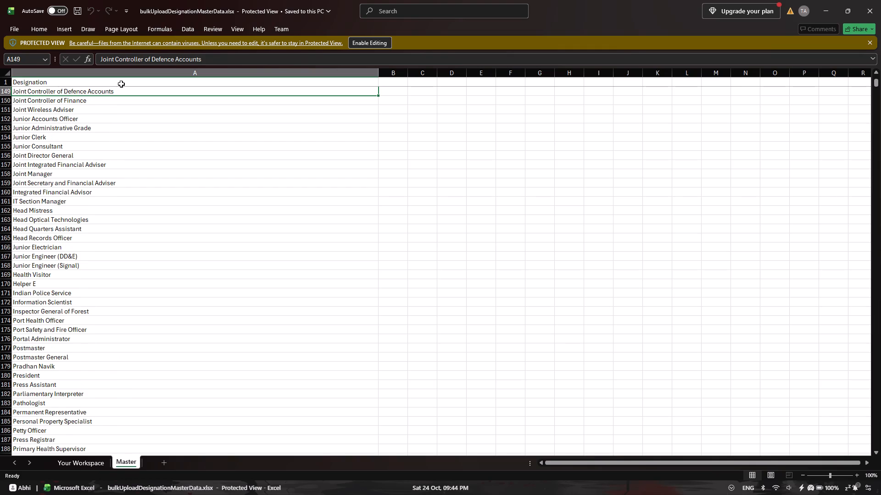
pyautogui.press('Down')
pyautogui.press('Down')
pyautogui.press('Down')
pyautogui.press('Down')
pyautogui.press('Down')
pyautogui.press('Down')
pyautogui.press('Down')
pyautogui.press('Down')
pyautogui.press('Down')
pyautogui.press('Down')
pyautogui.press('Down')
pyautogui.press('Down')
pyautogui.press('Down')
pyautogui.press('Down')
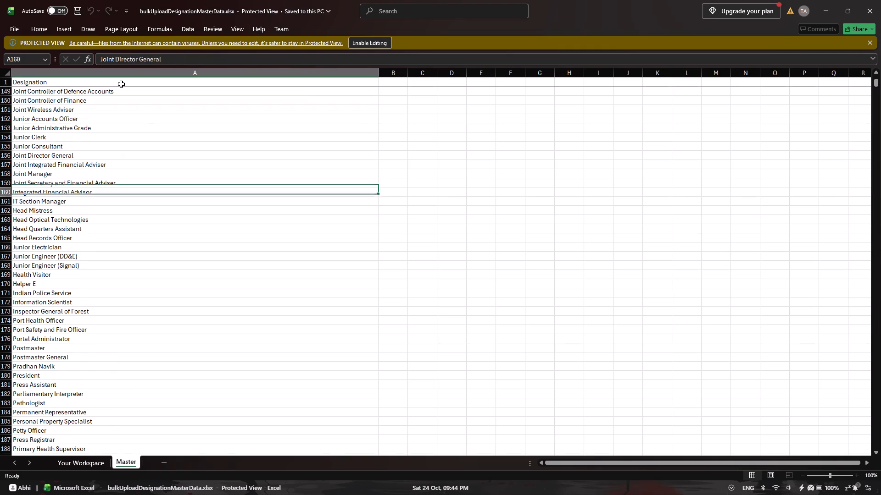
pyautogui.press('Down')
pyautogui.press('Down')
pyautogui.press('Down')
pyautogui.press('Down')
pyautogui.press('Down')
pyautogui.press('Down')
pyautogui.press('Down')
pyautogui.press('Down')
pyautogui.press('Down')
pyautogui.press('Down')
pyautogui.press('Down')
pyautogui.press('Down')
pyautogui.press('Down')
pyautogui.press('Down')
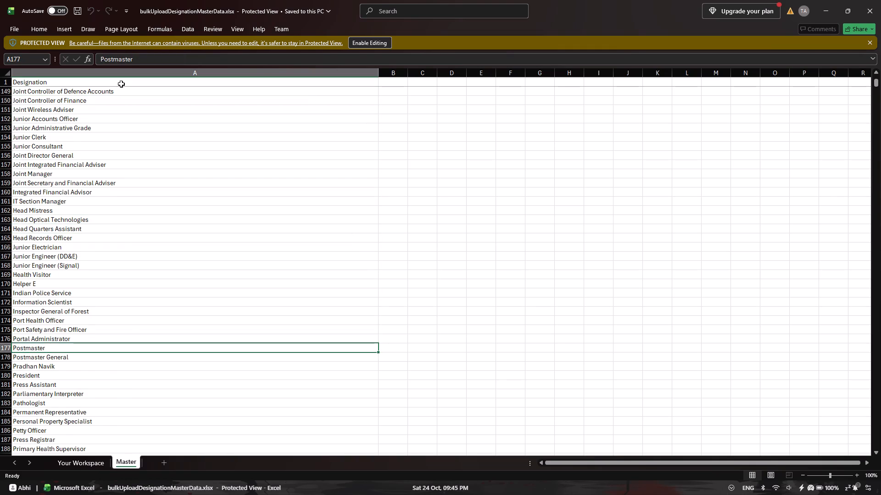
pyautogui.press('Down')
pyautogui.press('Down')
pyautogui.press('Down')
pyautogui.press('Down')
pyautogui.press('Down')
pyautogui.press('Down')
pyautogui.press('Down')
pyautogui.press('Down')
pyautogui.press('Down')
pyautogui.press('Down')
pyautogui.press('Down')
pyautogui.press('Down')
pyautogui.press('Down')
pyautogui.press('Down')
pyautogui.press('Down')
pyautogui.press('Down')
pyautogui.press('Down')
pyautogui.press('Down')
pyautogui.press('Down')
pyautogui.press('Down')
pyautogui.press('Down')
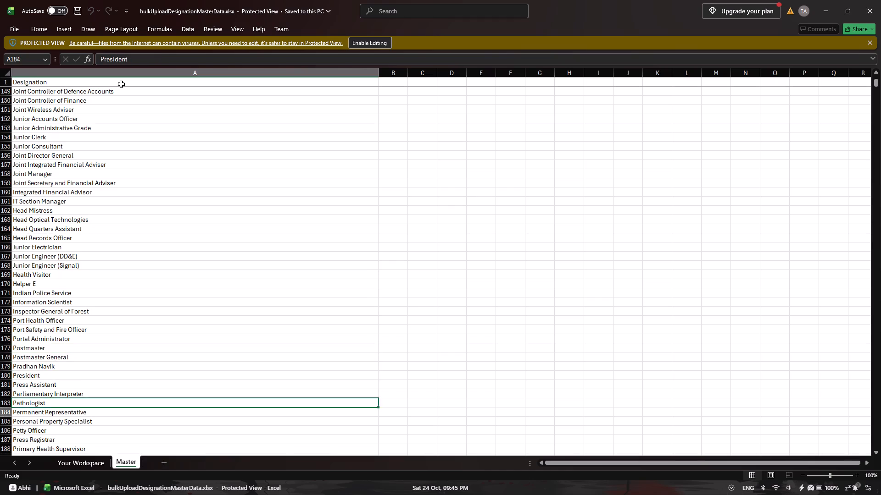
pyautogui.press('Down')
pyautogui.press('Down')
pyautogui.press('Down')
pyautogui.press('Down')
pyautogui.press('Down')
pyautogui.press('Down')
pyautogui.press('Down')
pyautogui.press('Down')
pyautogui.press('Down')
pyautogui.press('Down')
pyautogui.press('Down')
pyautogui.press('Down')
pyautogui.press('Down')
pyautogui.press('Down')
pyautogui.press('Down')
pyautogui.press('Down')
pyautogui.press('Down')
pyautogui.press('Down')
pyautogui.press('Down')
pyautogui.press('Down')
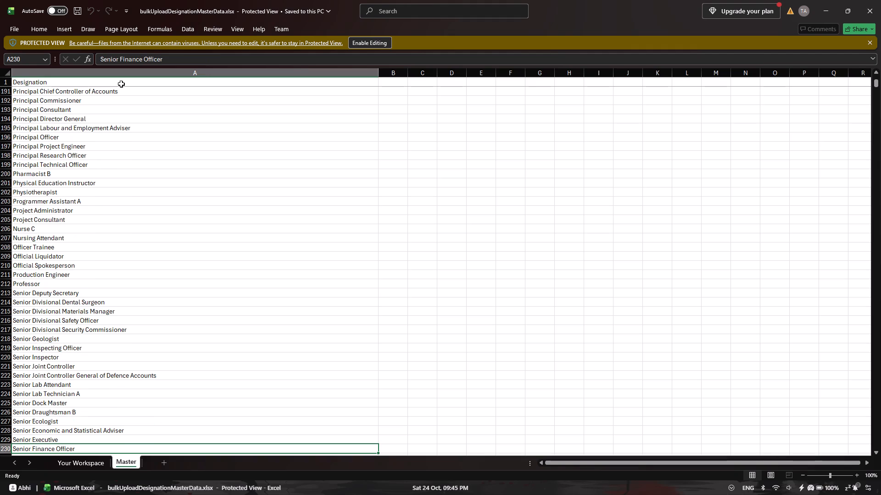
pyautogui.press('Down')
pyautogui.press('Down')
pyautogui.press('Down')
pyautogui.press('Down')
pyautogui.press('Down')
pyautogui.press('Down')
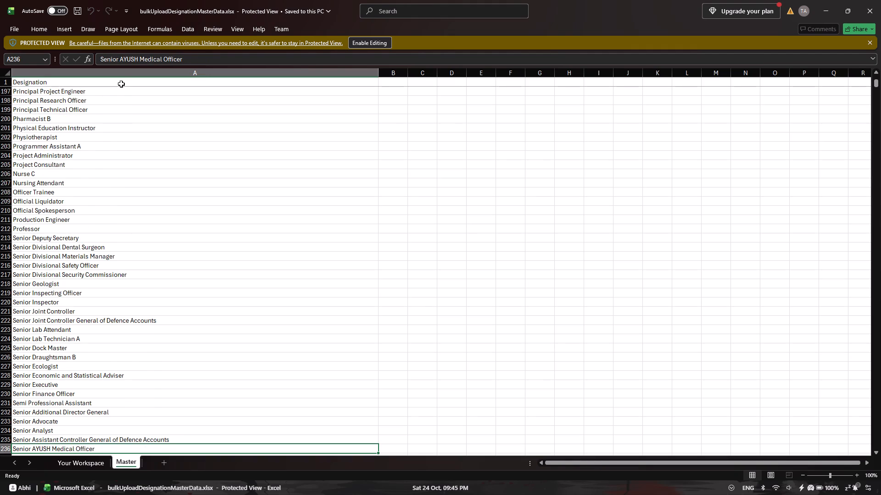
# Continue examining the designations in column A of the Master sheet, from row 236 down to row 310.
pyautogui.press('Down')
pyautogui.press('Down')
pyautogui.press('Down')
pyautogui.press('Down')
pyautogui.press('Down')
pyautogui.press('Down')
pyautogui.press('Down')
pyautogui.press('Down')
pyautogui.press('Down')
pyautogui.press('Down')
pyautogui.press('Down')
pyautogui.press('Down')
pyautogui.press('Down')
pyautogui.press('Down')
pyautogui.press('Down')
pyautogui.press('Down')
pyautogui.press('Down')
pyautogui.press('Down')
pyautogui.press('Down')
pyautogui.press('Down')
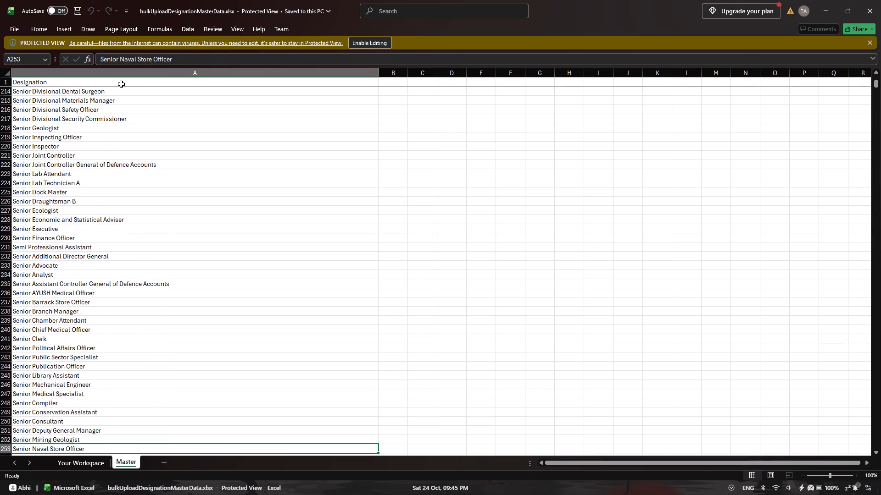
pyautogui.press('Down')
pyautogui.press('Down')
pyautogui.press('Down')
pyautogui.press('Down')
pyautogui.press('Down')
pyautogui.press('Down')
pyautogui.press('Down')
pyautogui.press('Down')
pyautogui.press('Down')
pyautogui.press('Down')
pyautogui.press('Down')
pyautogui.press('Down')
pyautogui.press('Down')
pyautogui.press('Down')
pyautogui.press('Down')
pyautogui.press('Down')
pyautogui.press('Down')
pyautogui.press('Down')
pyautogui.press('Down')
pyautogui.press('Down')
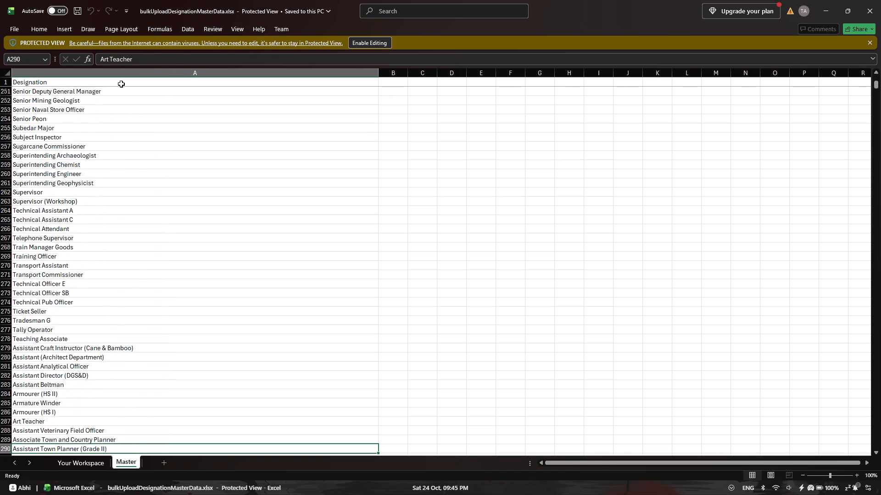
pyautogui.press('Down')
pyautogui.press('Down')
pyautogui.press('Down')
pyautogui.press('Down')
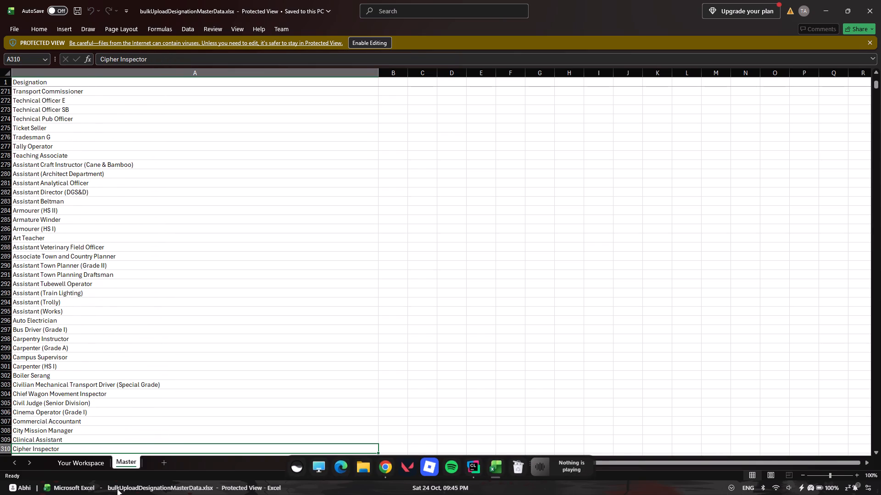
# Go back to the Your Workspace sheet of the sample file to review its empty Designation column.
pyautogui.click(72, 462)
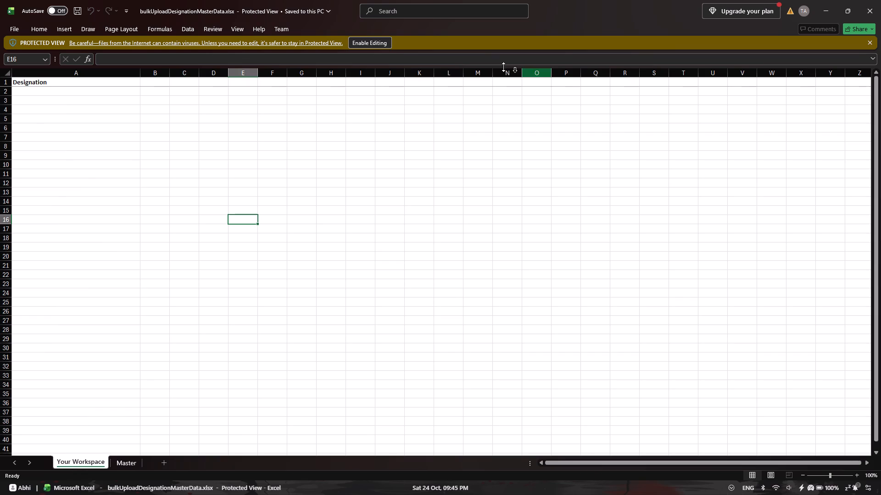
pyautogui.click(173, 170)
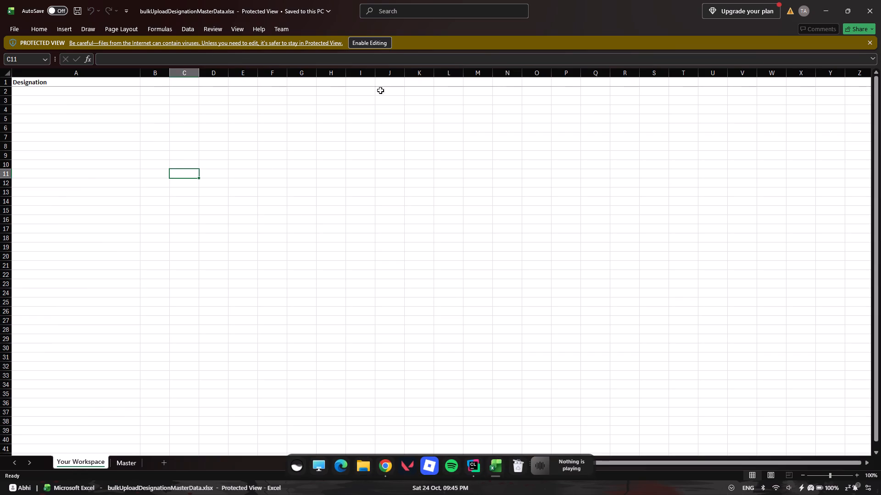
# Switch to Chrome, check the bulk upload's file information, and download its error log and open it in Excel.
pyautogui.click(392, 473)
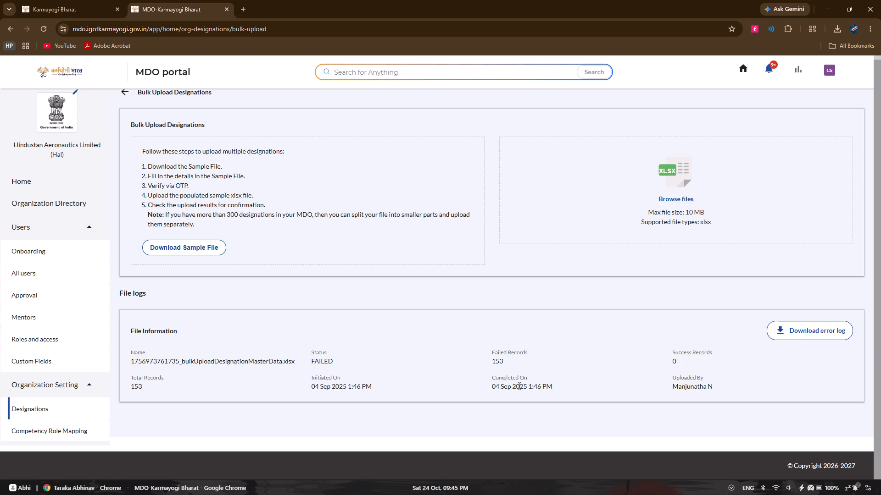
pyautogui.doubleClick(247, 362)
pyautogui.doubleClick(155, 376)
pyautogui.click(824, 327)
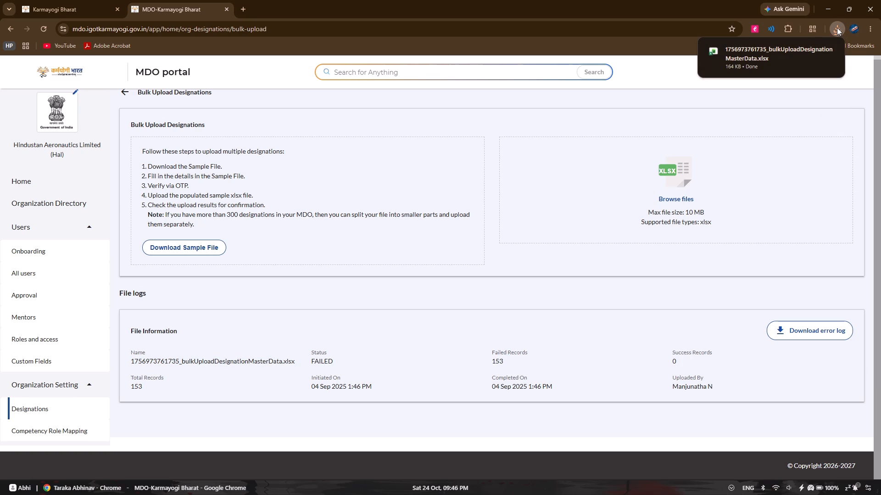
pyautogui.click(800, 49)
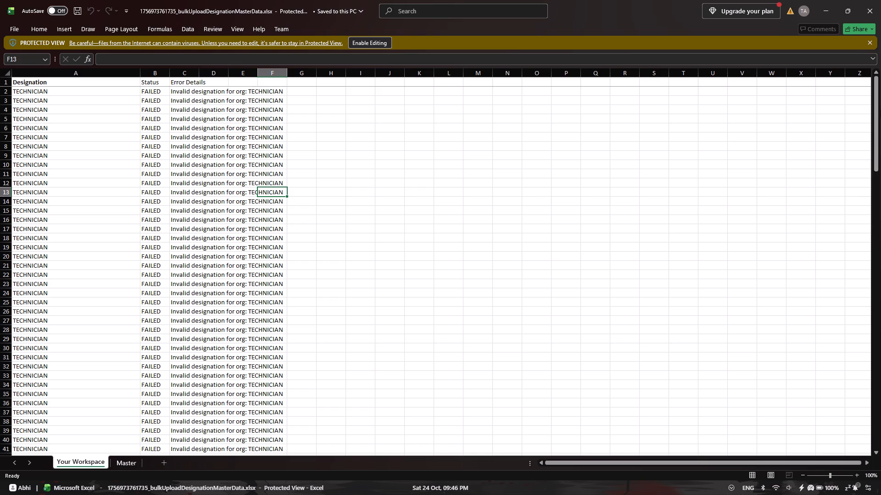
# Examine the designations, statuses and error details in the error log's Your Workspace sheet, as well as its Master sheet.
pyautogui.moveTo(878, 107); pyautogui.dragTo(880, 356)
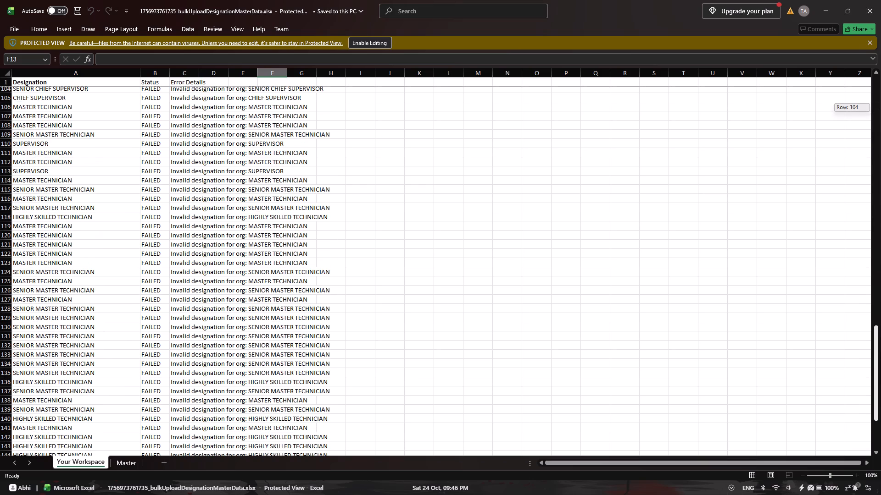
pyautogui.moveTo(880, 356); pyautogui.dragTo(855, 276)
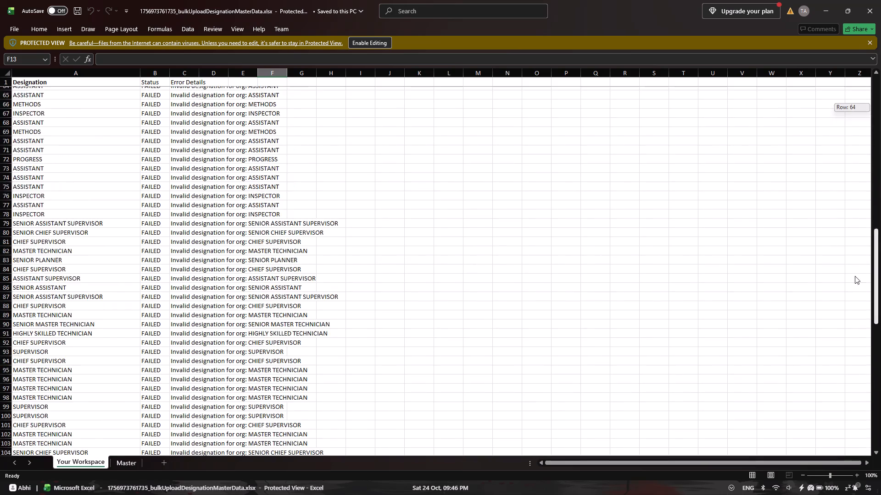
pyautogui.moveTo(855, 276); pyautogui.dragTo(850, 314)
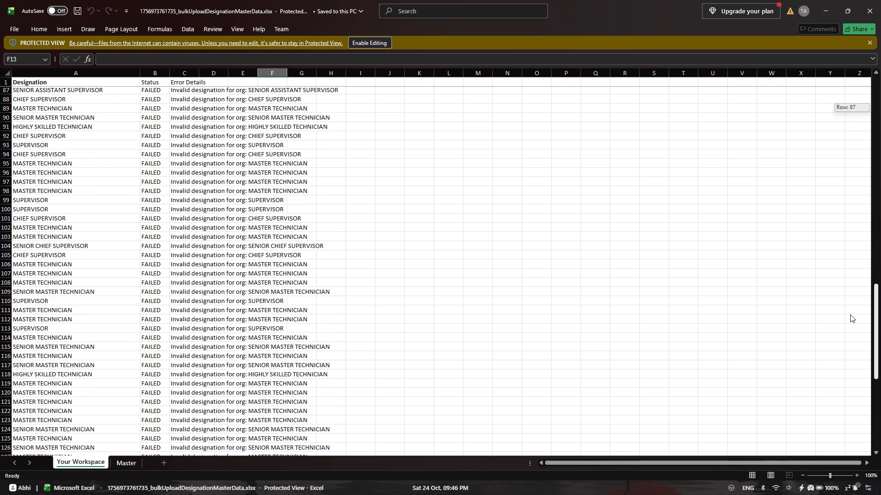
pyautogui.moveTo(850, 314); pyautogui.dragTo(823, 392)
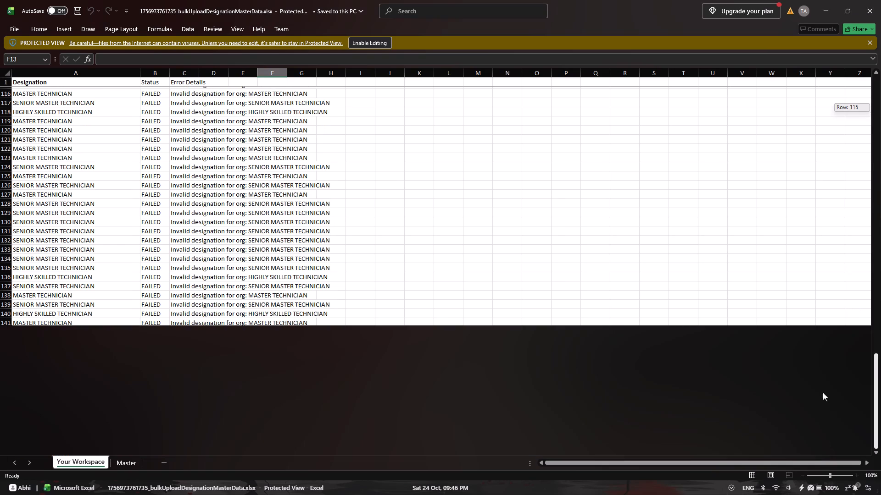
pyautogui.moveTo(823, 392); pyautogui.dragTo(820, 92)
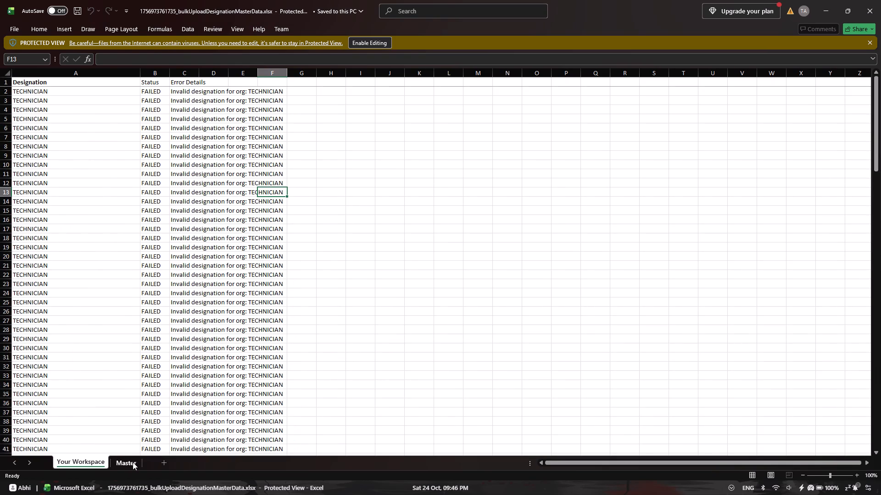
pyautogui.click(133, 462)
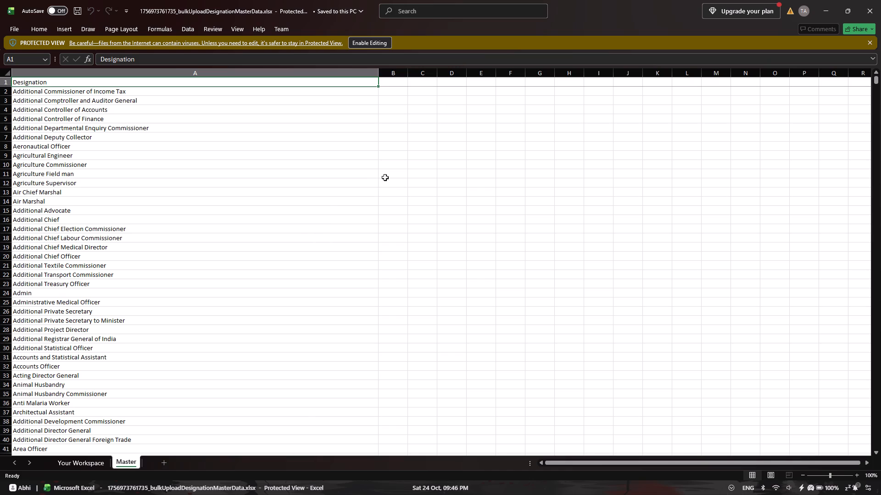
# Close the error log workbook and the sample file workbook.
pyautogui.click(871, 11)
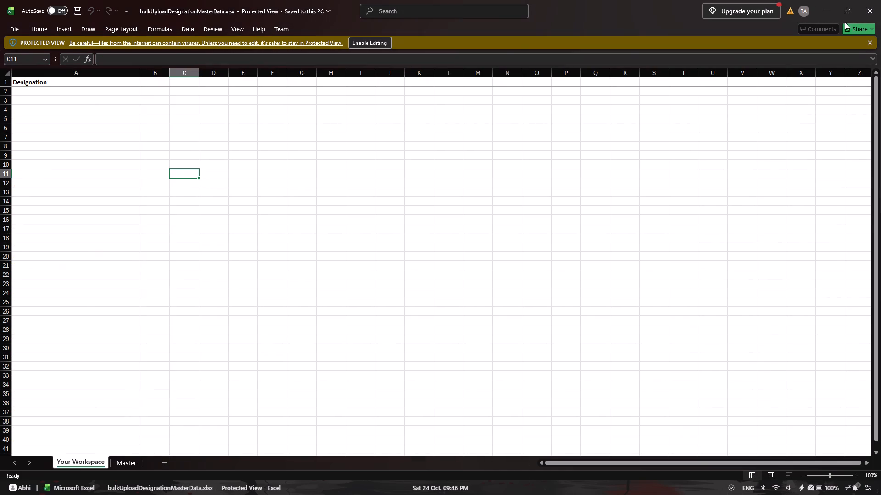
pyautogui.click(868, 13)
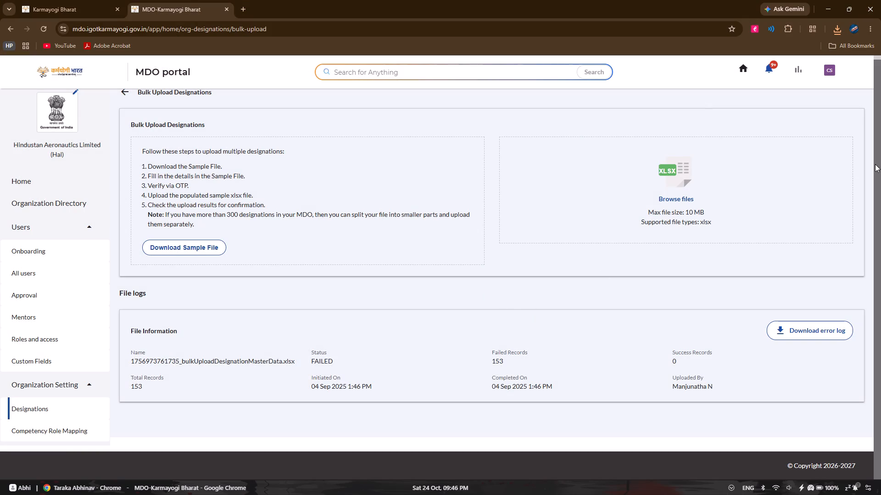
# Return from the bulk upload page to My Designation Master in the MDO portal.
pyautogui.moveTo(875, 164); pyautogui.dragTo(875, 116)
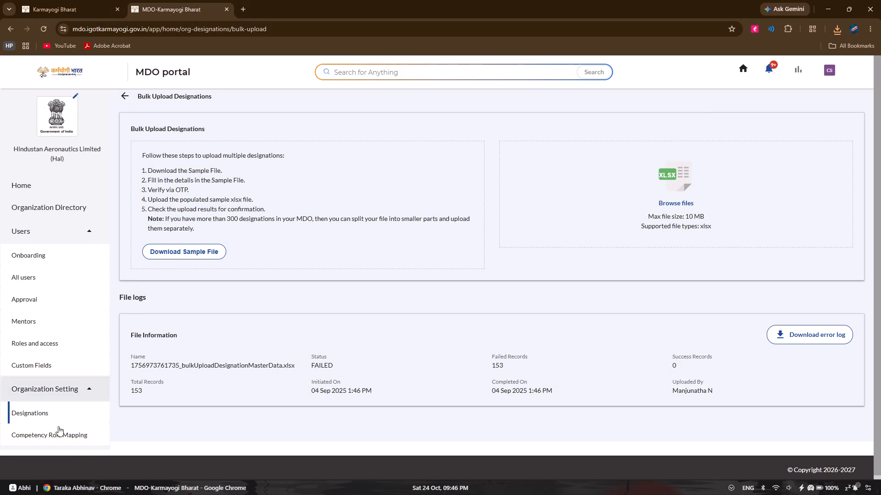
pyautogui.click(53, 408)
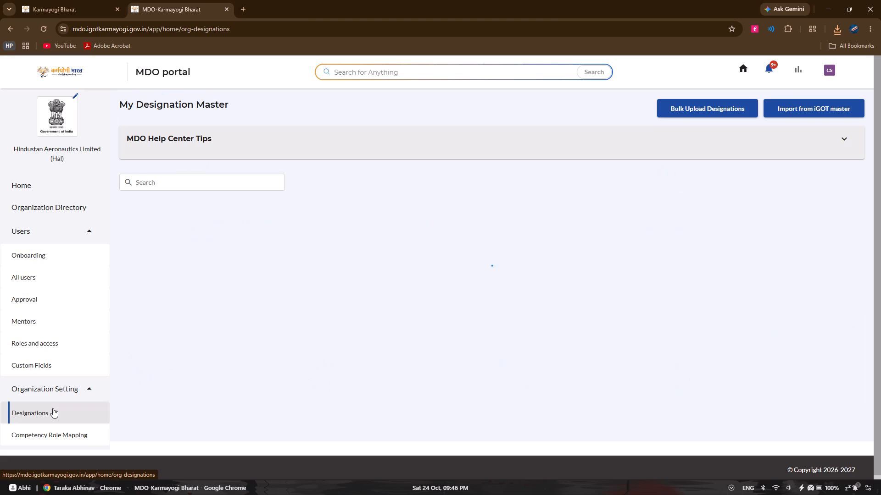
# Look through the portal's navigation entries down to AI CBP Requests and return to Designations.
pyautogui.press('Down')
pyautogui.press('Down')
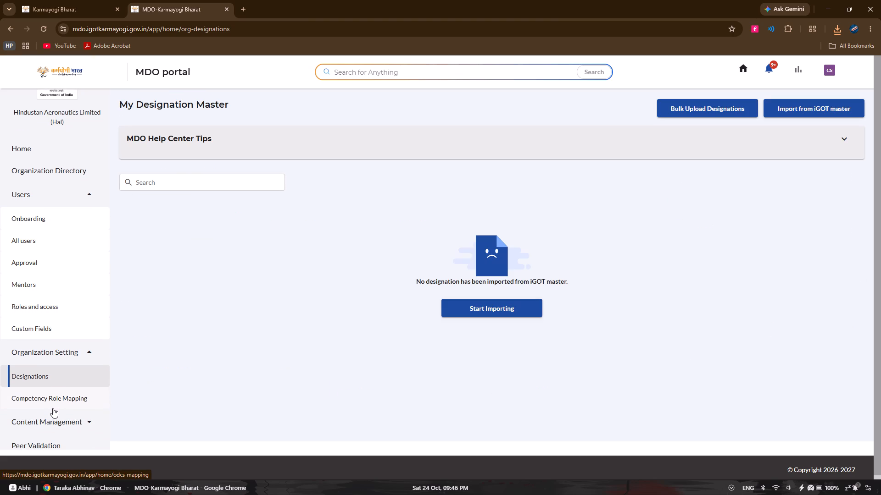
pyautogui.press('Down')
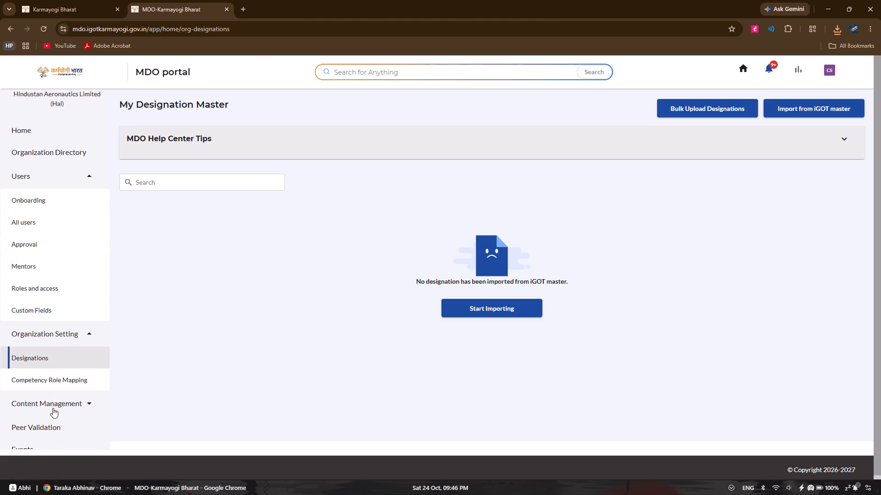
pyautogui.press('Down')
pyautogui.press('Down')
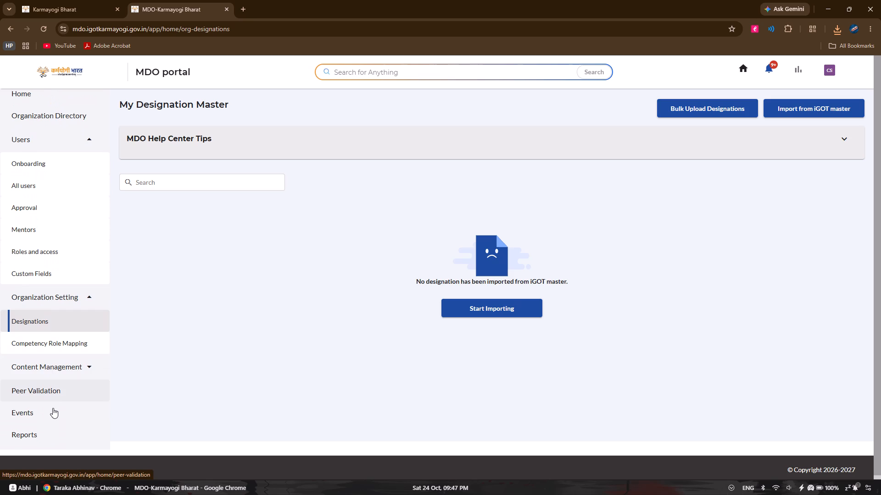
pyautogui.press('Down')
pyautogui.press('Down')
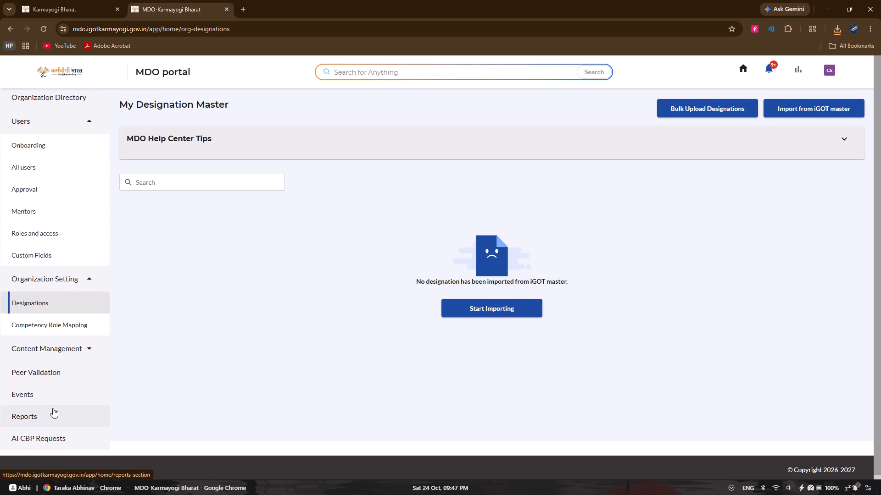
pyautogui.press('Up')
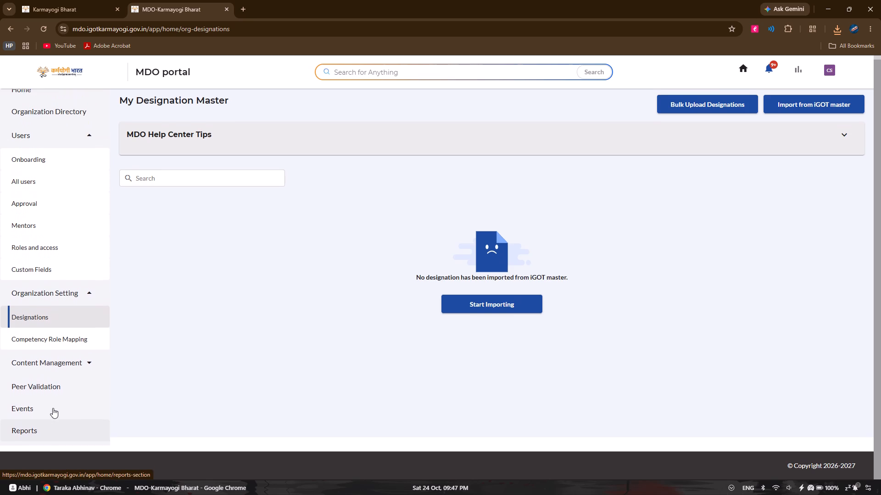
pyautogui.press('Up')
pyautogui.press('Up')
pyautogui.press('Up')
pyautogui.press('Up')
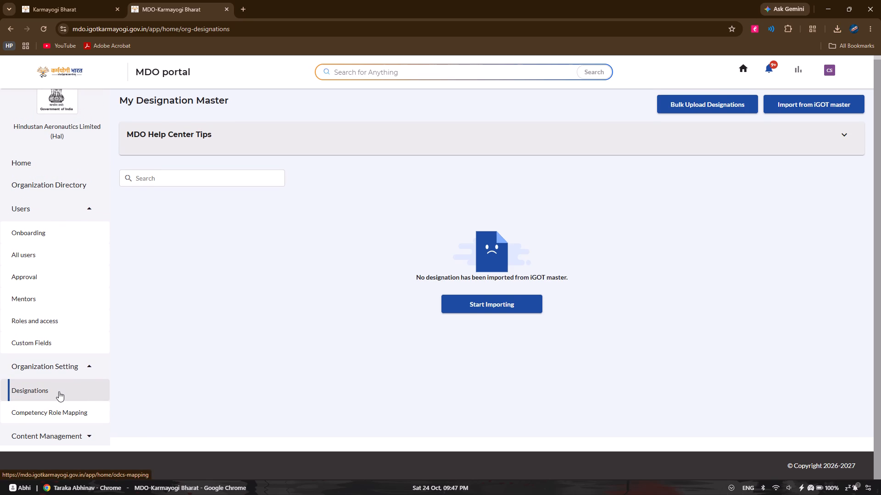
pyautogui.click(59, 391)
pyautogui.doubleClick(59, 391)
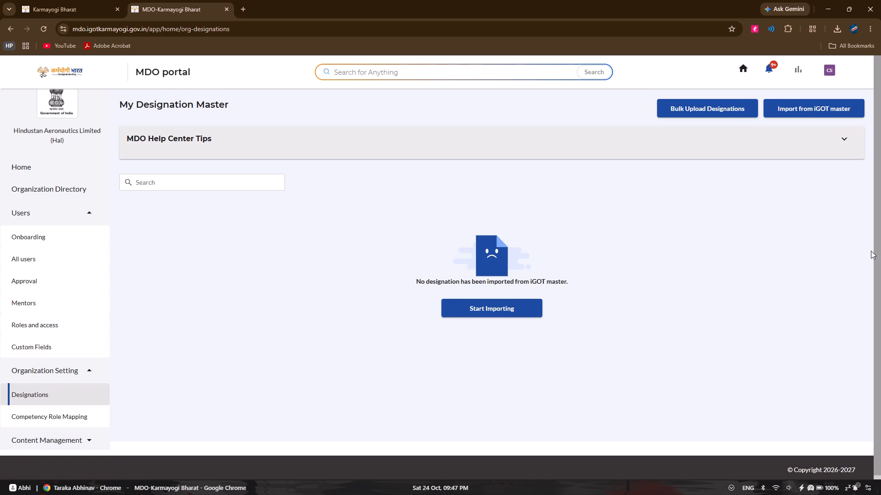
# Open the import of designations from the iGOT master and search its list for MEDICAL.
pyautogui.click(827, 108)
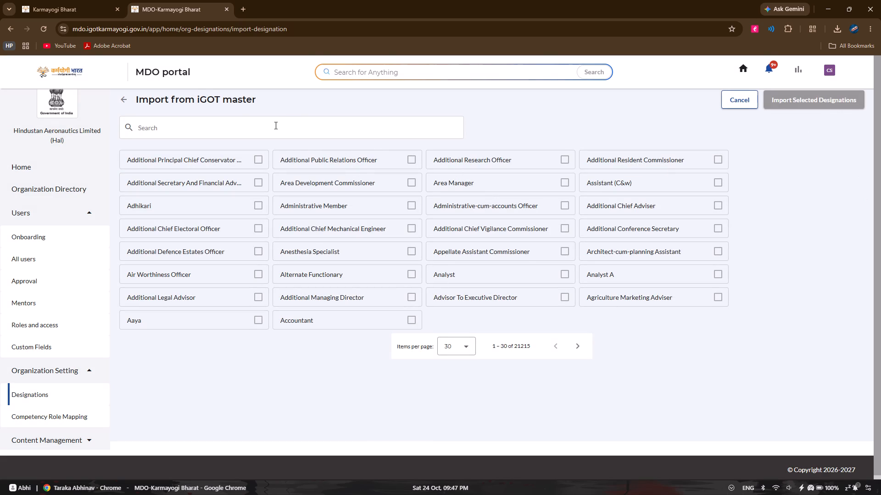
pyautogui.click(275, 124)
pyautogui.write('MEDICAL')
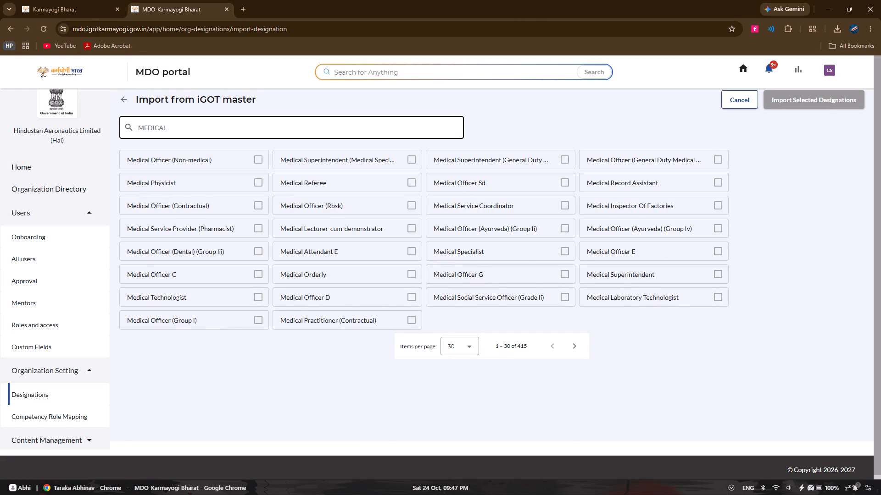
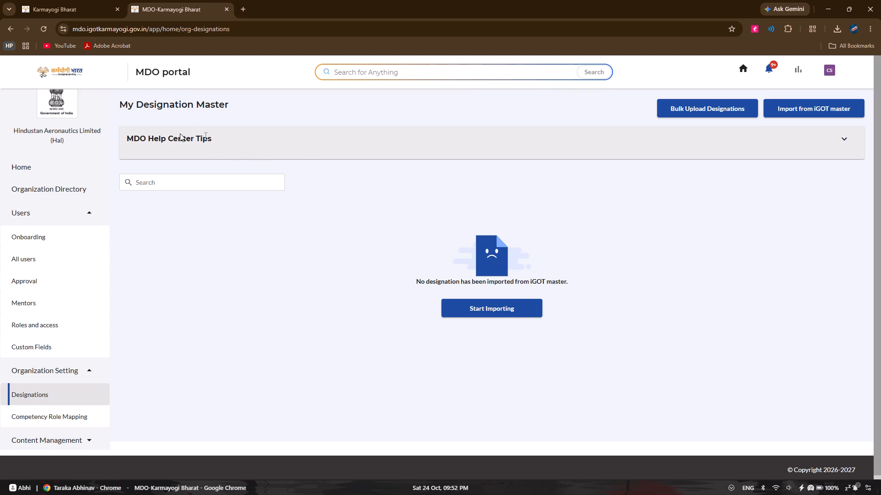
# Search My Designation Master for MEDICAL.
pyautogui.click(223, 180)
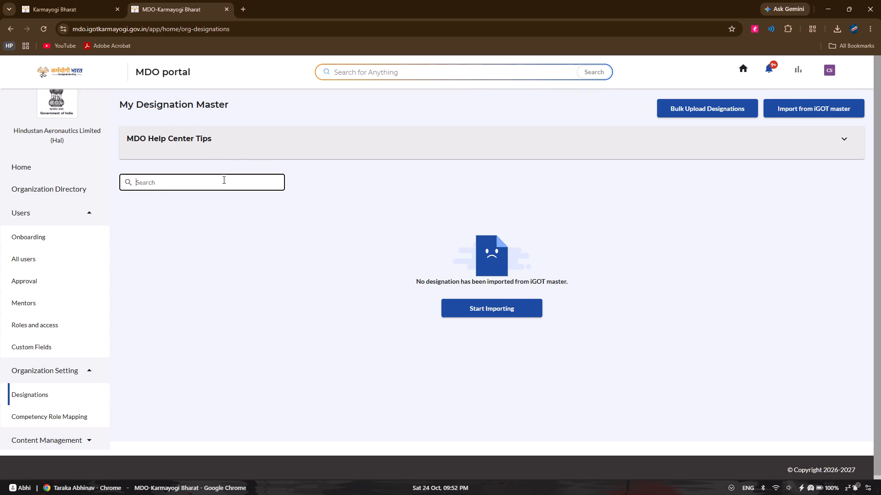
pyautogui.press('m')
pyautogui.write('ED')
pyautogui.write('ICA')
pyautogui.press('l')
pyautogui.press('Return')
# Search the whole portal for MEDICAL in the Users category and look through the filters offered for the results.
pyautogui.click(541, 71)
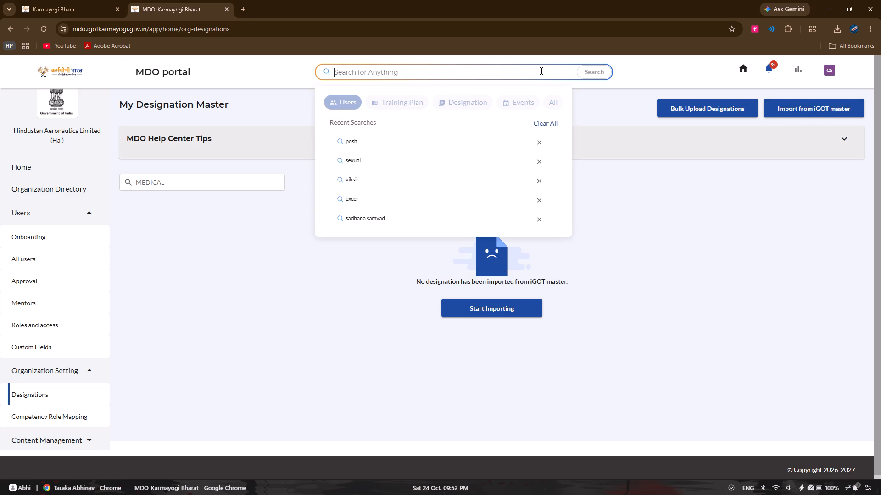
pyautogui.press('m')
pyautogui.write('ED')
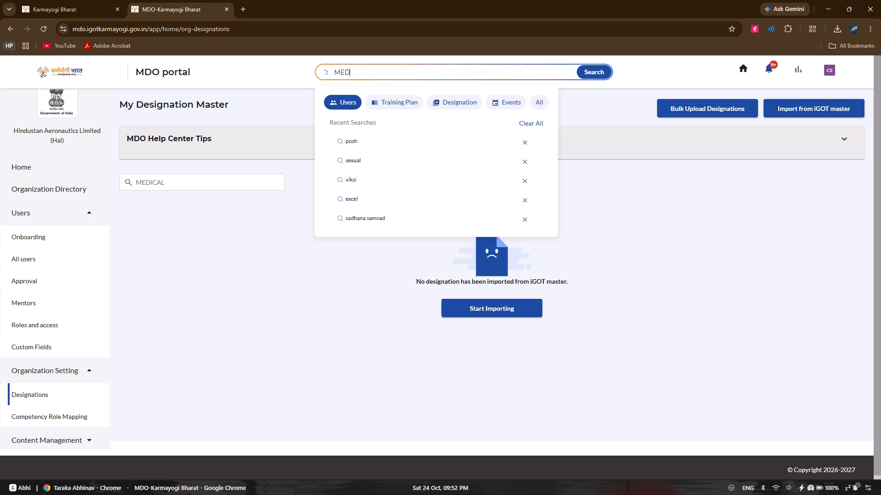
pyautogui.write('ICA')
pyautogui.press('l')
pyautogui.press('Return')
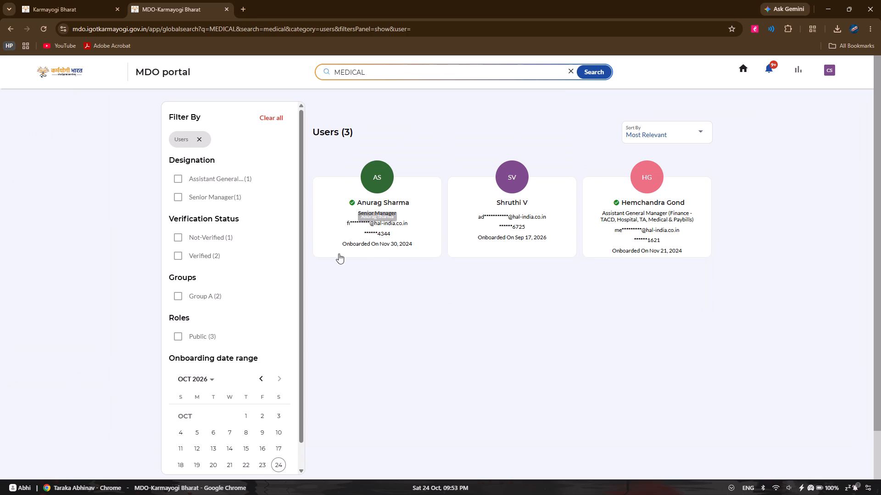
pyautogui.moveTo(300, 187); pyautogui.dragTo(292, 333)
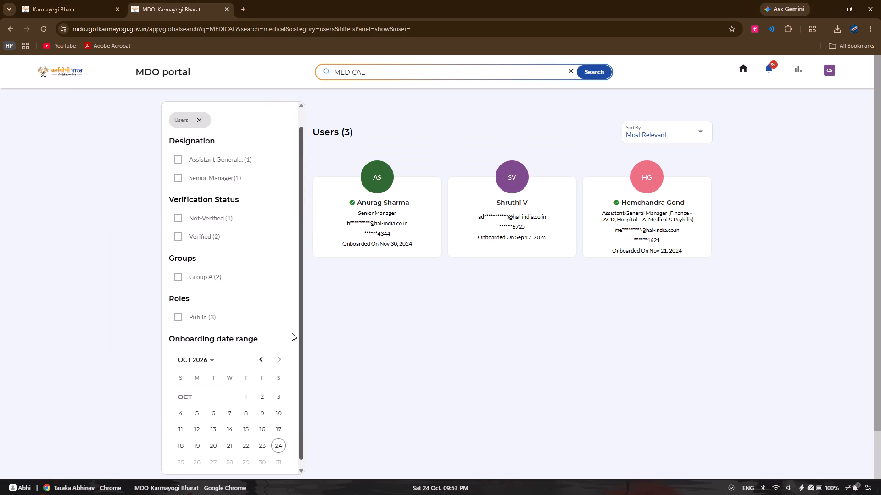
pyautogui.moveTo(292, 333); pyautogui.dragTo(283, 275)
pyautogui.moveTo(283, 275); pyautogui.dragTo(283, 272)
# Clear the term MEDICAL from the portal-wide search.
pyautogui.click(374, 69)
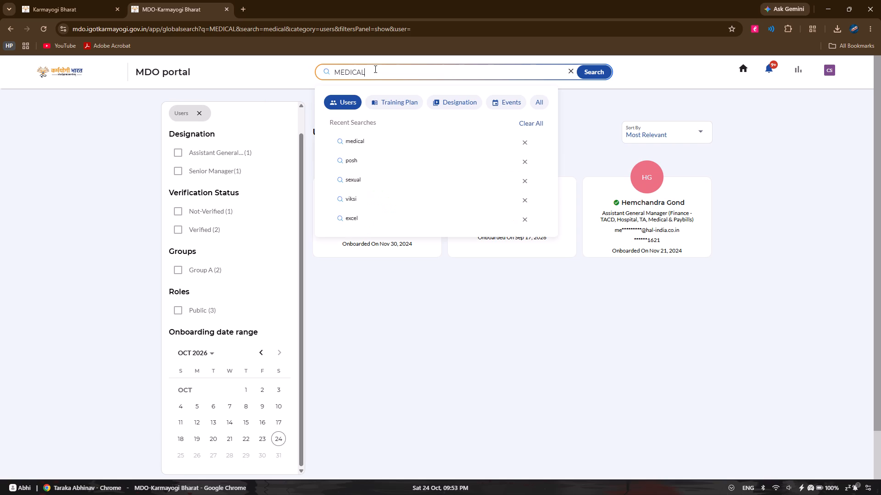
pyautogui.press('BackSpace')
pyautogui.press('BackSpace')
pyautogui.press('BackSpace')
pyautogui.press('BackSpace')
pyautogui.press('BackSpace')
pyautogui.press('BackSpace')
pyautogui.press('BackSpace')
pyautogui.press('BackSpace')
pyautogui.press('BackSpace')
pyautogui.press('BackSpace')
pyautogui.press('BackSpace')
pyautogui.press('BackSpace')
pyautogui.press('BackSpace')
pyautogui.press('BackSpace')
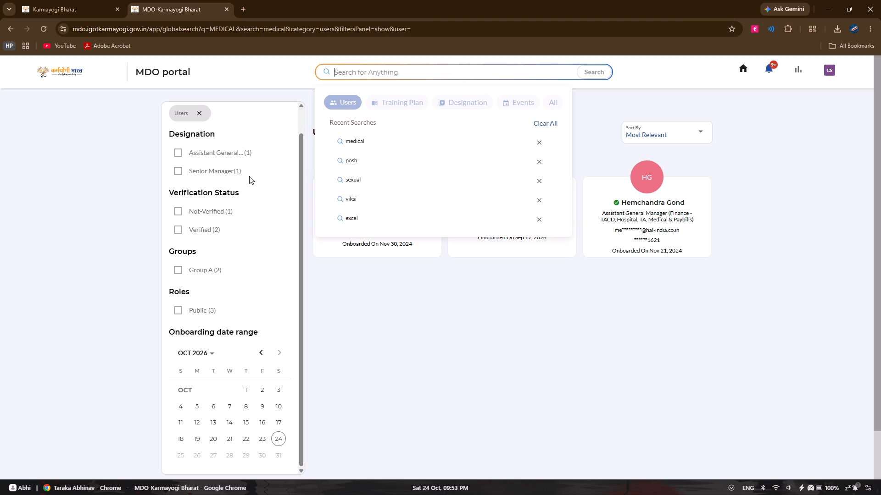
# Remove the Users category filter from the MEDICAL search results.
pyautogui.moveTo(300, 143); pyautogui.dragTo(299, 188)
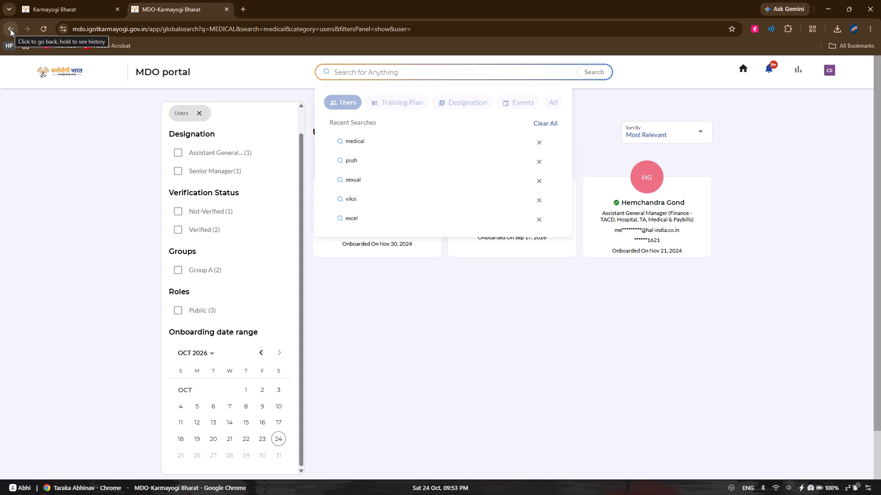
pyautogui.click(196, 113)
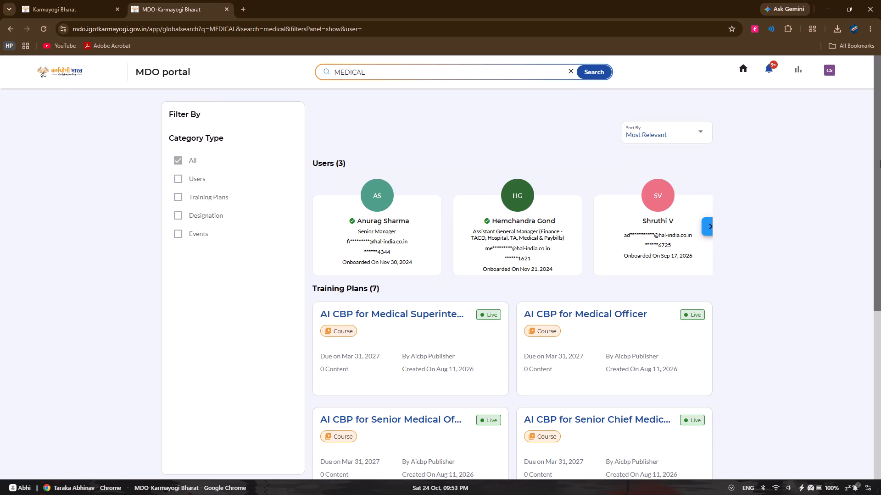
# Return to the MDO portal's home page.
pyautogui.click(739, 69)
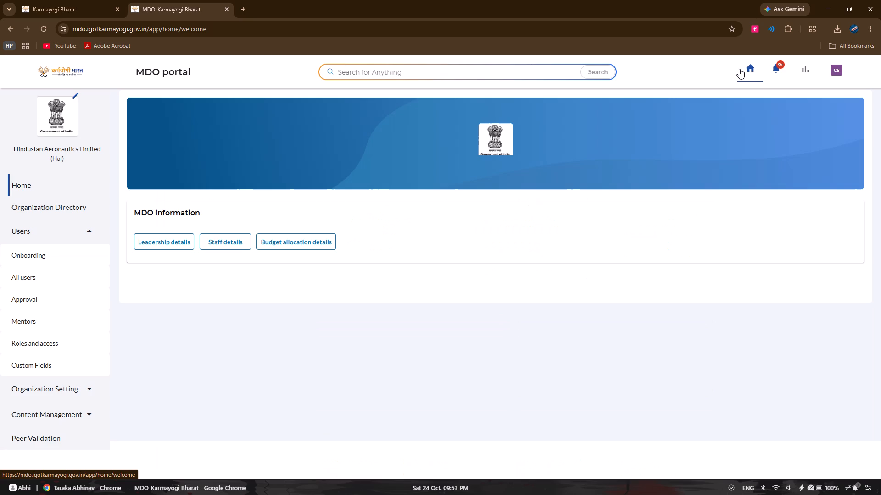
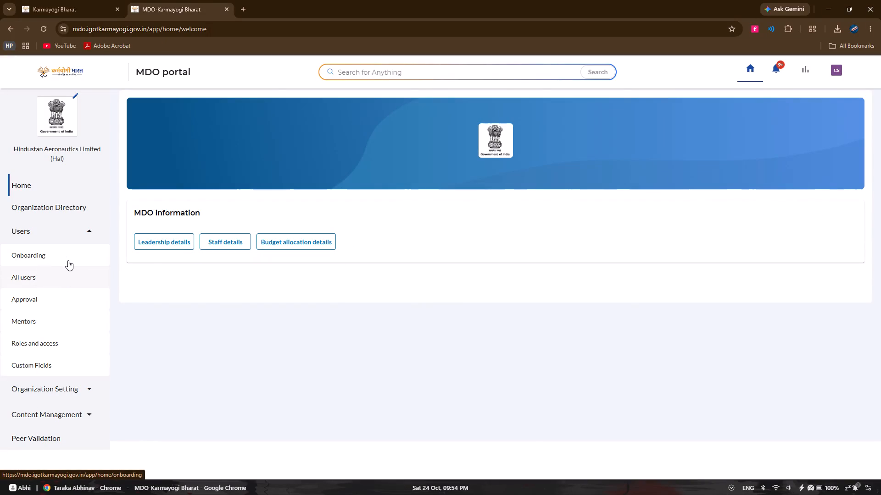
# Open the list of all users and search it by the full name of the medical officer whose designation needs changing.
pyautogui.click(44, 280)
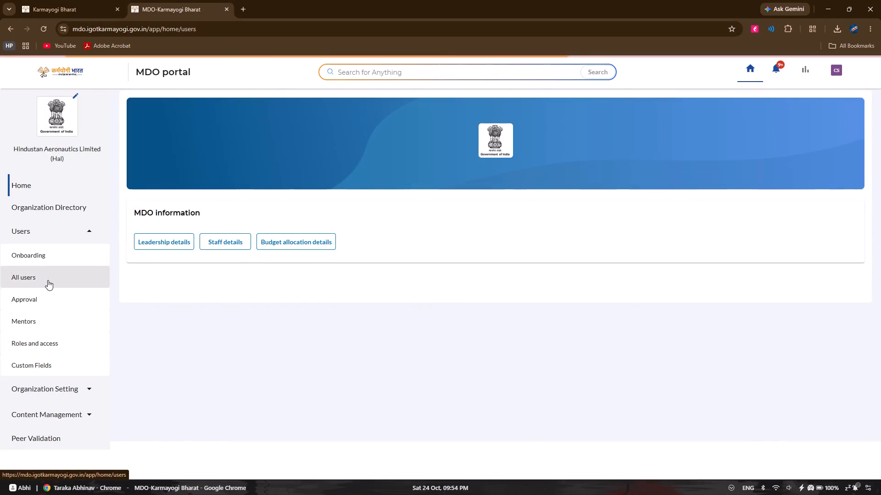
pyautogui.click(303, 291)
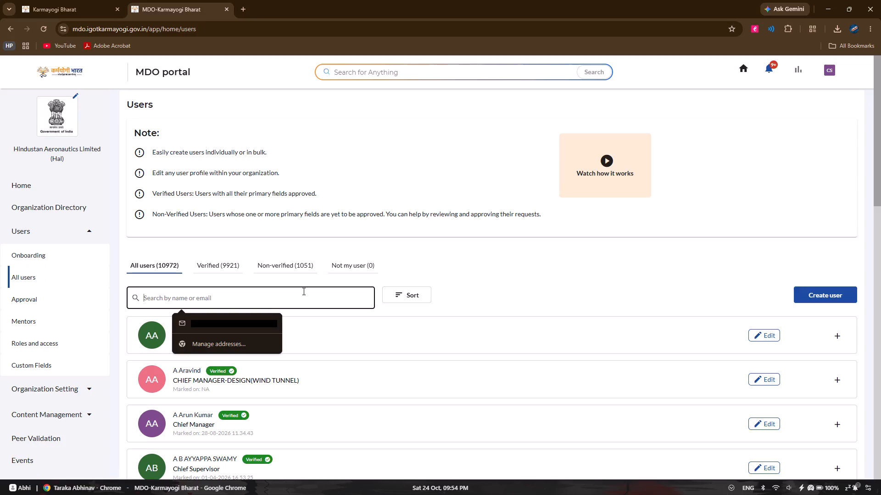
pyautogui.write('NIKHIL')
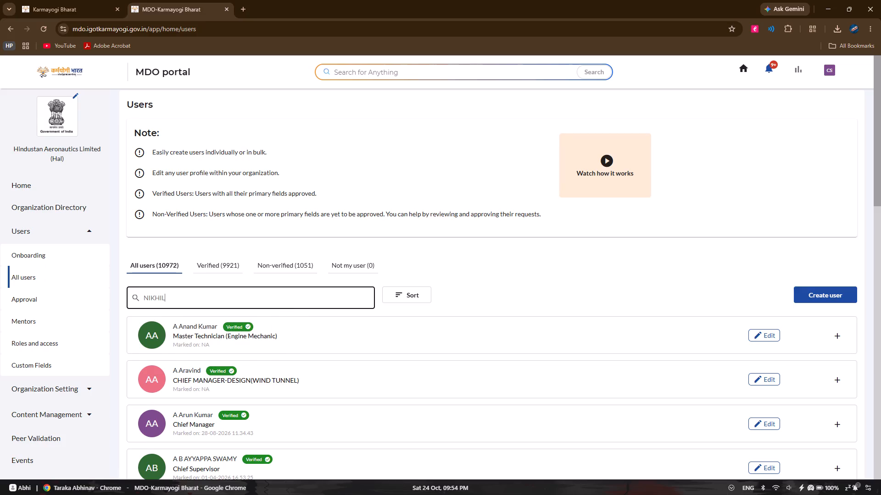
pyautogui.press('Return')
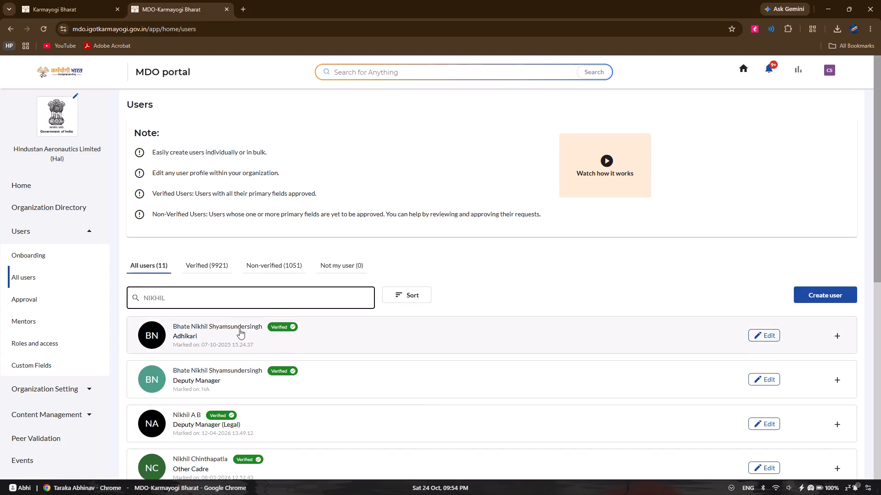
pyautogui.click(144, 296)
pyautogui.write('PVR')
pyautogui.press('space')
pyautogui.press('Return')
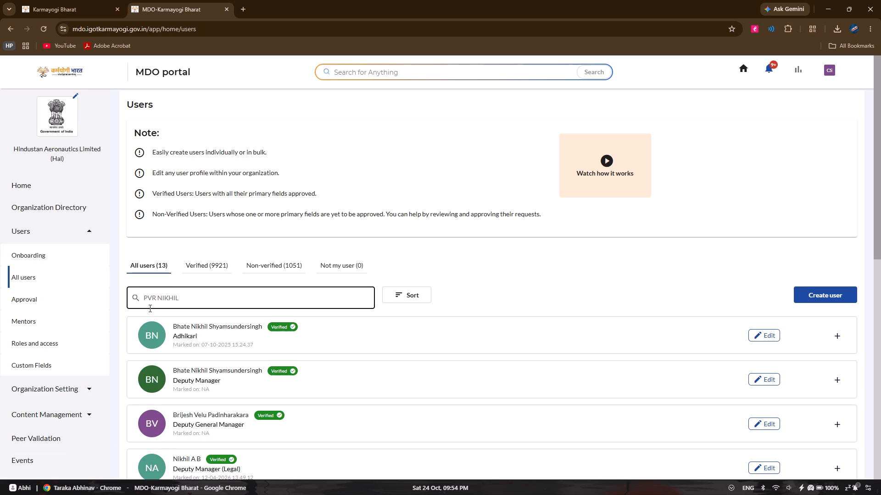
# Edit the profile of the Medical Officer (General Duty Medical Officer) and set the designation to Medical Officer, filtering the designations by MEDICAL OFF.
pyautogui.moveTo(875, 159); pyautogui.dragTo(875, 166)
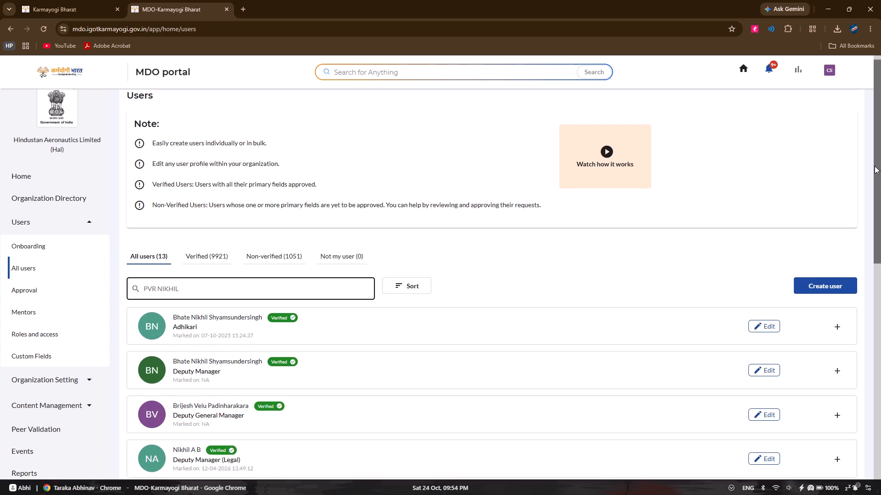
pyautogui.moveTo(875, 166); pyautogui.dragTo(870, 233)
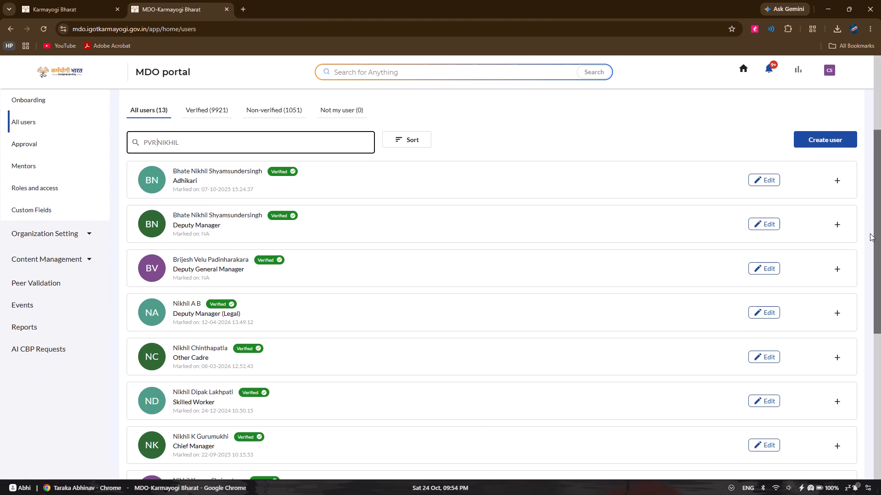
pyautogui.moveTo(870, 233); pyautogui.dragTo(870, 295)
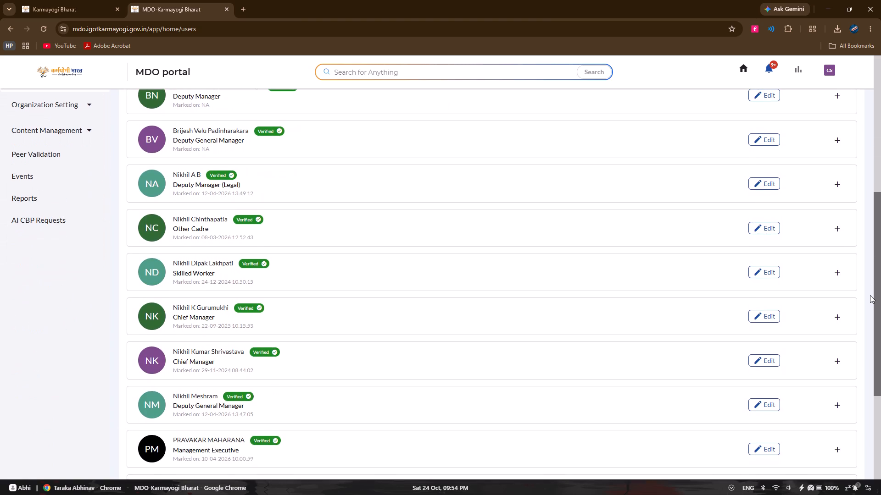
pyautogui.moveTo(870, 295); pyautogui.dragTo(876, 375)
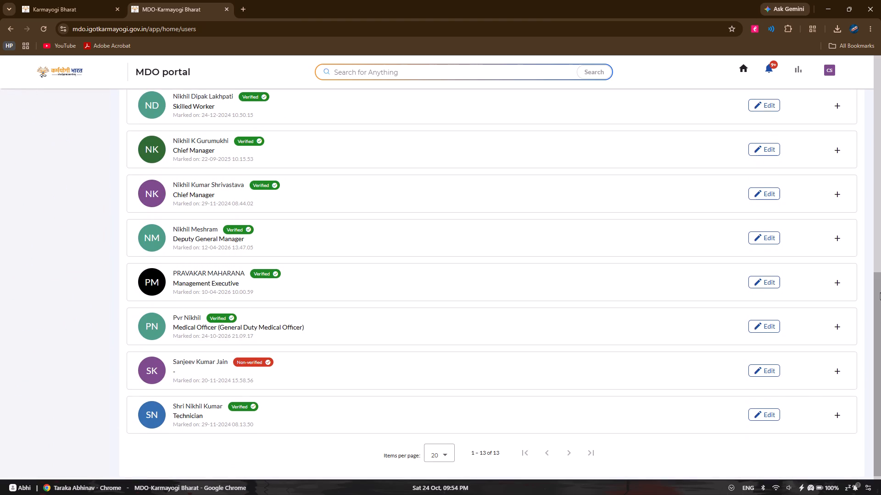
pyautogui.click(766, 324)
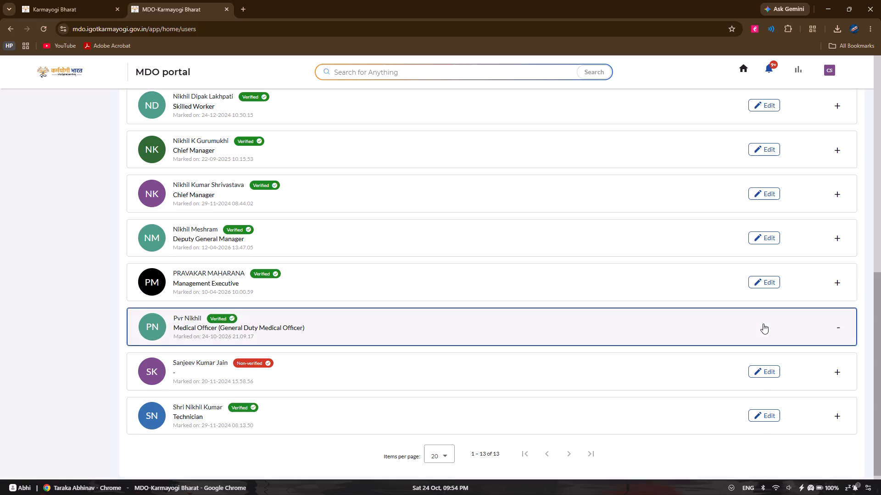
pyautogui.moveTo(875, 212); pyautogui.dragTo(872, 247)
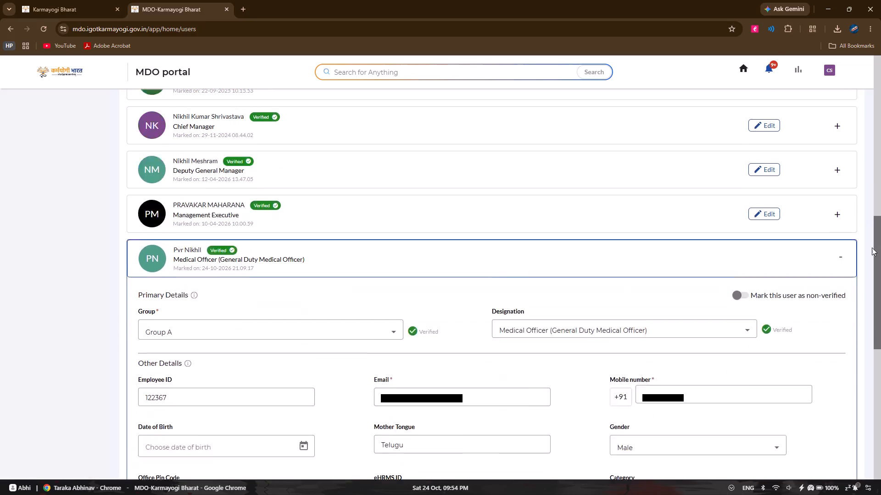
pyautogui.moveTo(872, 247); pyautogui.dragTo(867, 286)
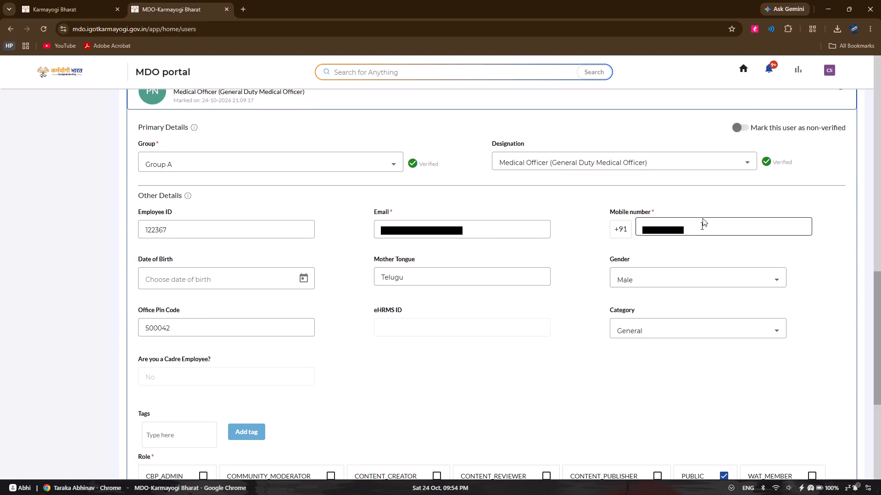
pyautogui.click(744, 163)
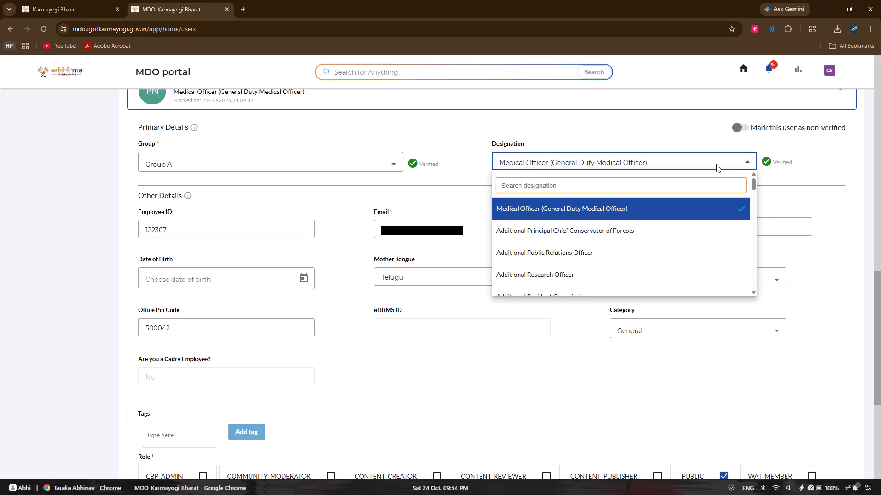
pyautogui.write('MEDICAL')
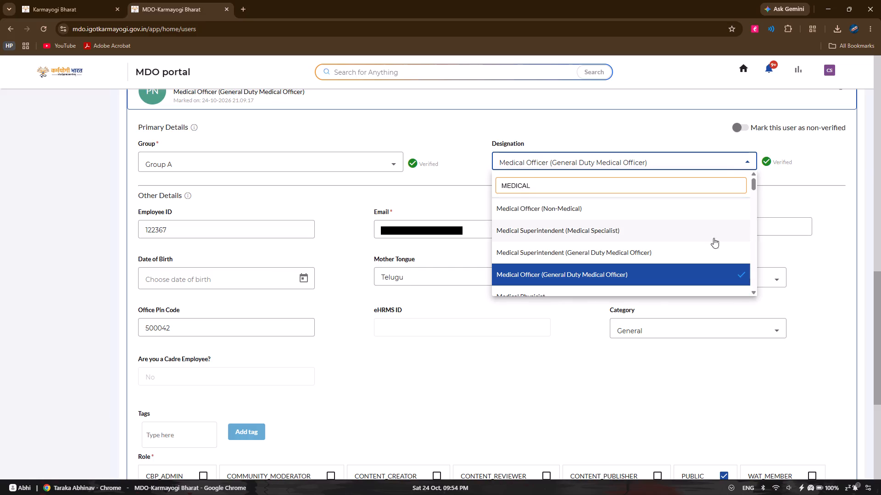
pyautogui.press('space')
pyautogui.press('o')
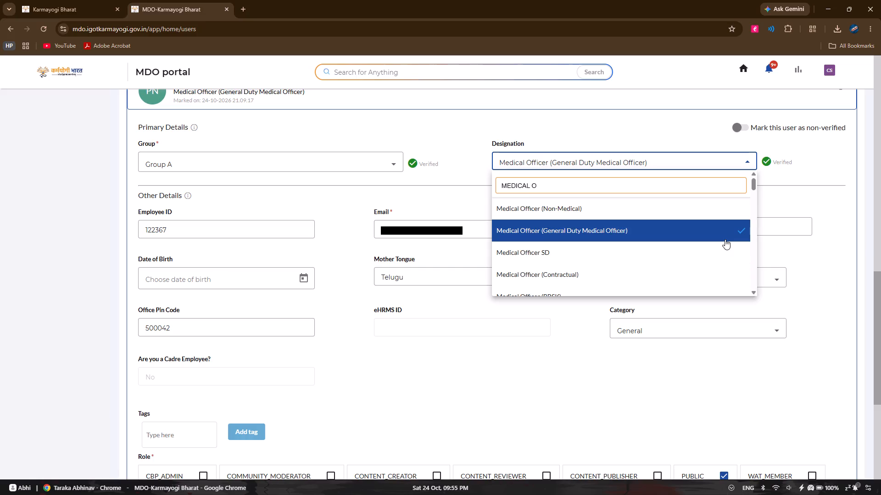
pyautogui.write('FF')
pyautogui.click(752, 181)
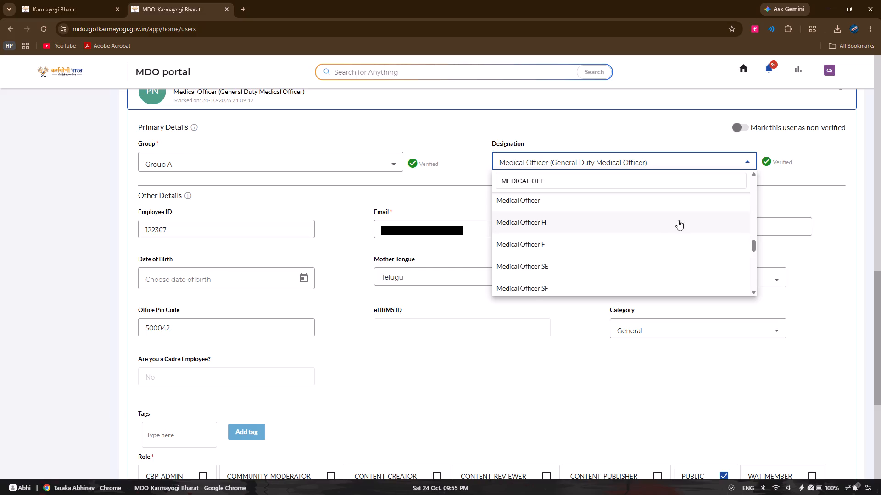
pyautogui.click(647, 206)
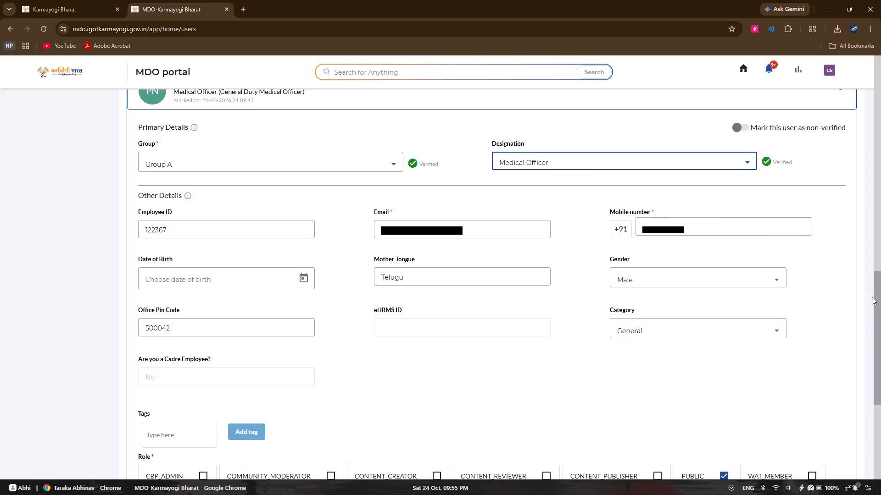
# Save the changes to the medical officer's profile and agree to the update.
pyautogui.moveTo(875, 286); pyautogui.dragTo(875, 292)
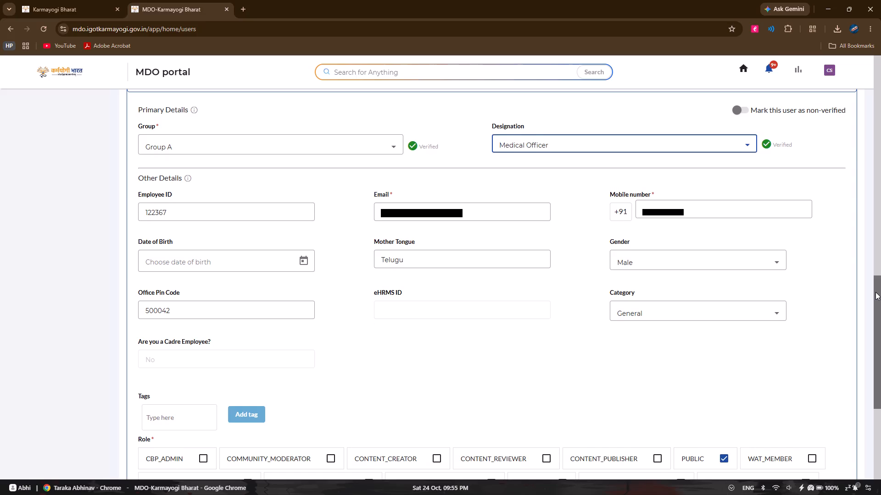
pyautogui.moveTo(875, 292); pyautogui.dragTo(874, 352)
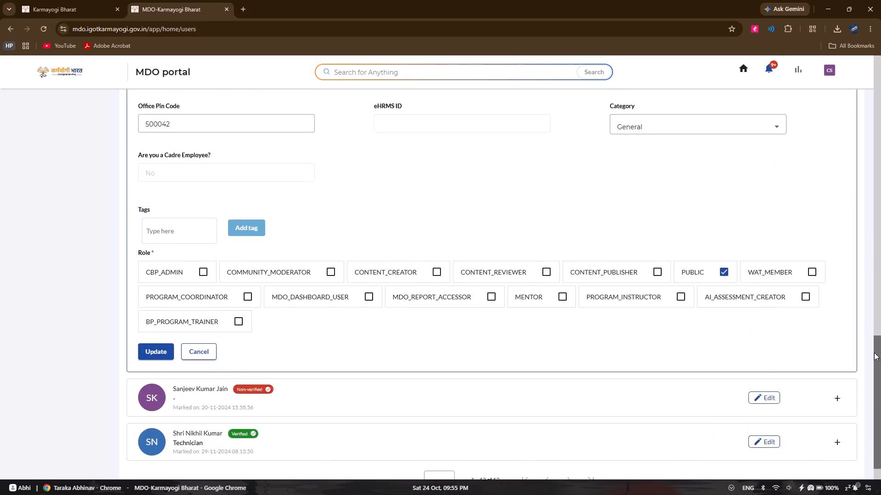
pyautogui.moveTo(874, 352); pyautogui.dragTo(873, 366)
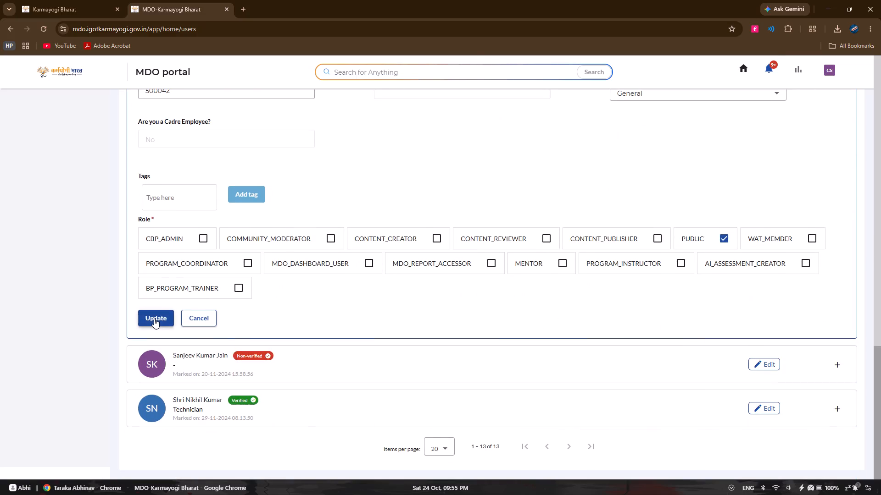
pyautogui.click(154, 319)
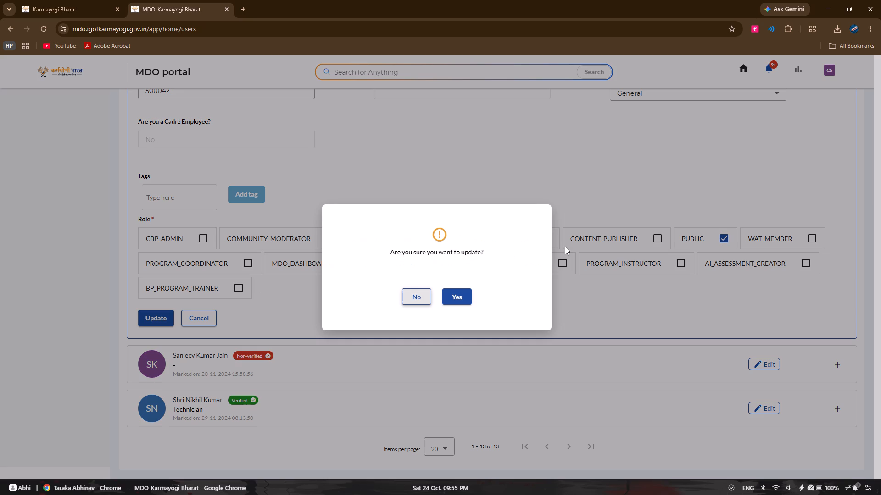
pyautogui.click(463, 291)
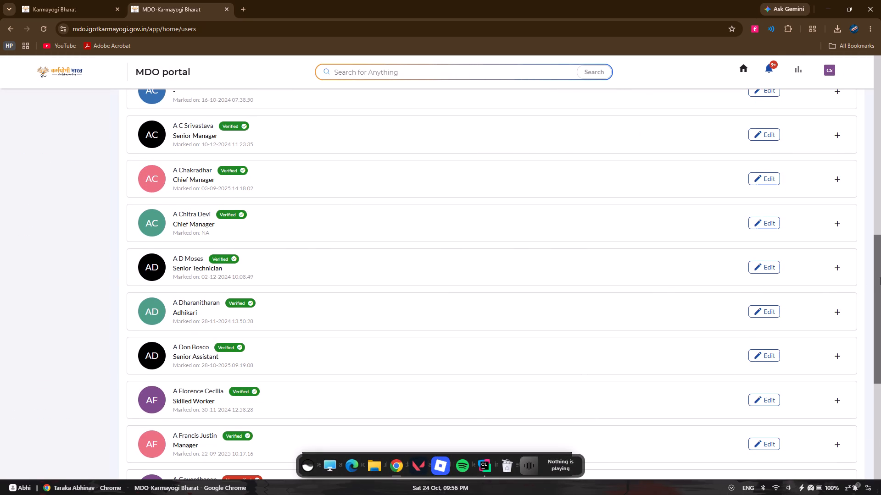
# Search all users again for the same employee by name and check the designation shown in the results.
pyautogui.moveTo(875, 279); pyautogui.dragTo(870, 53)
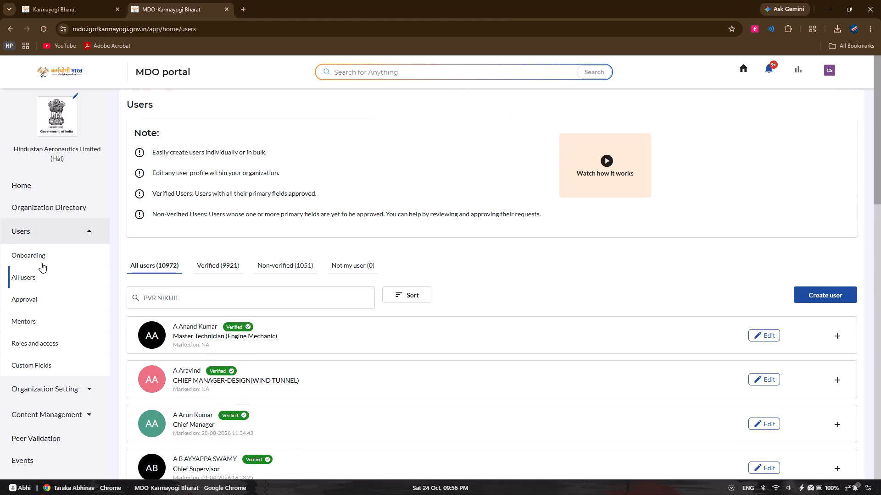
pyautogui.click(228, 294)
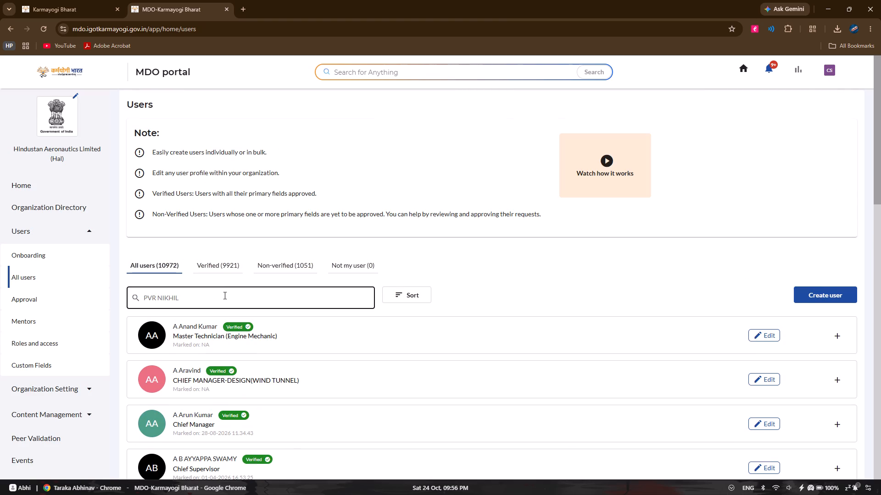
pyautogui.press('Return')
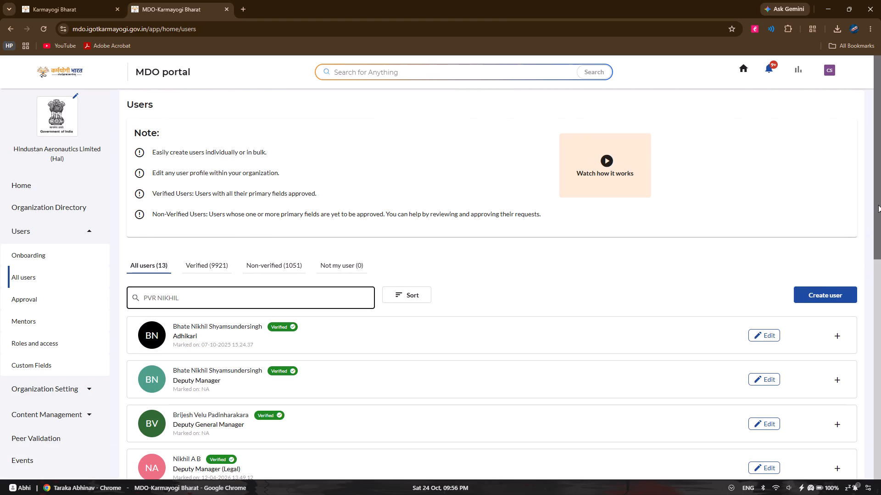
pyautogui.moveTo(878, 205); pyautogui.dragTo(876, 287)
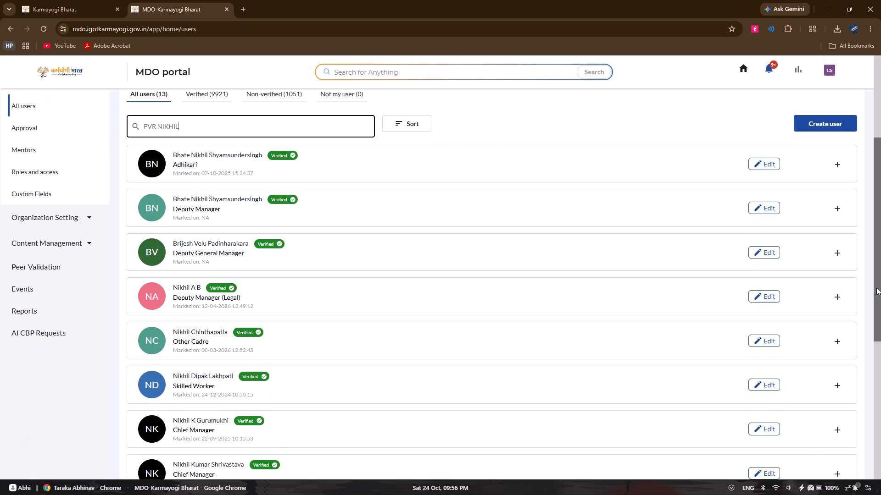
pyautogui.moveTo(876, 287); pyautogui.dragTo(878, 351)
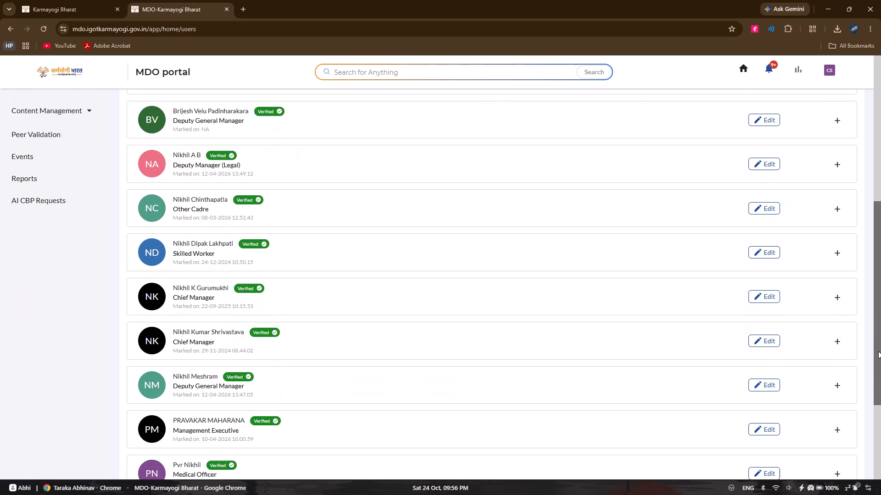
pyautogui.moveTo(878, 351); pyautogui.dragTo(878, 408)
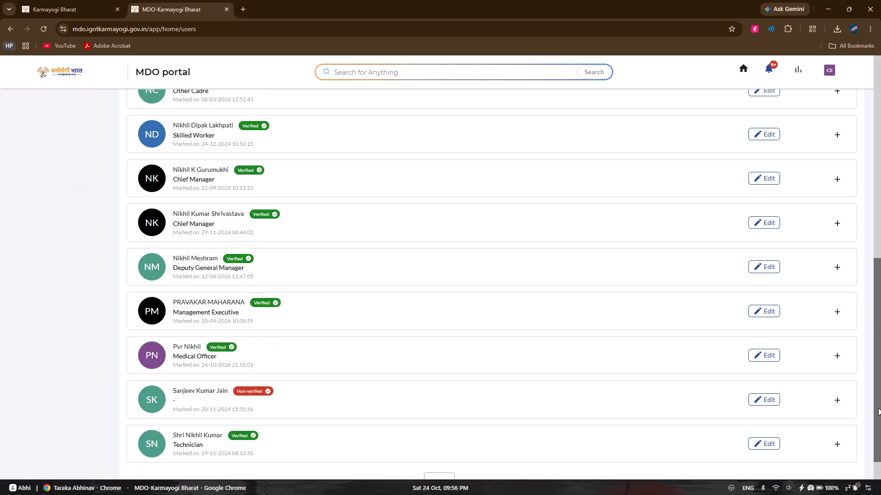
pyautogui.moveTo(878, 408); pyautogui.dragTo(877, 442)
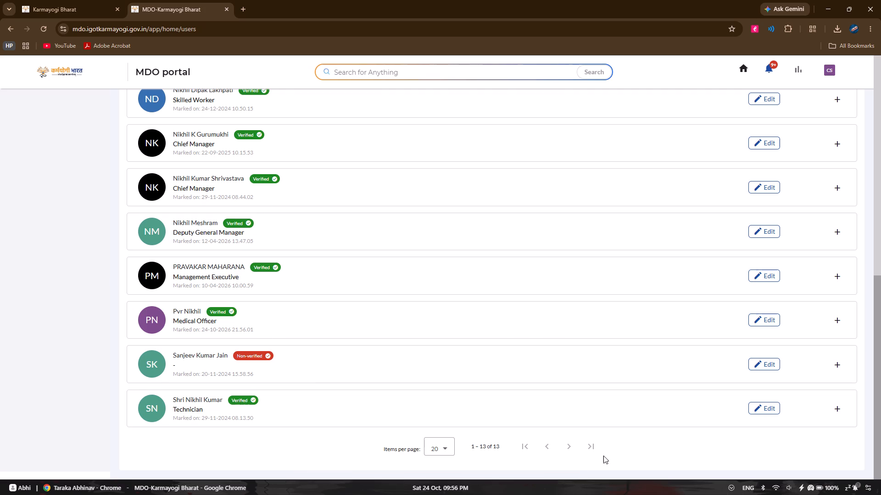
pyautogui.click(569, 444)
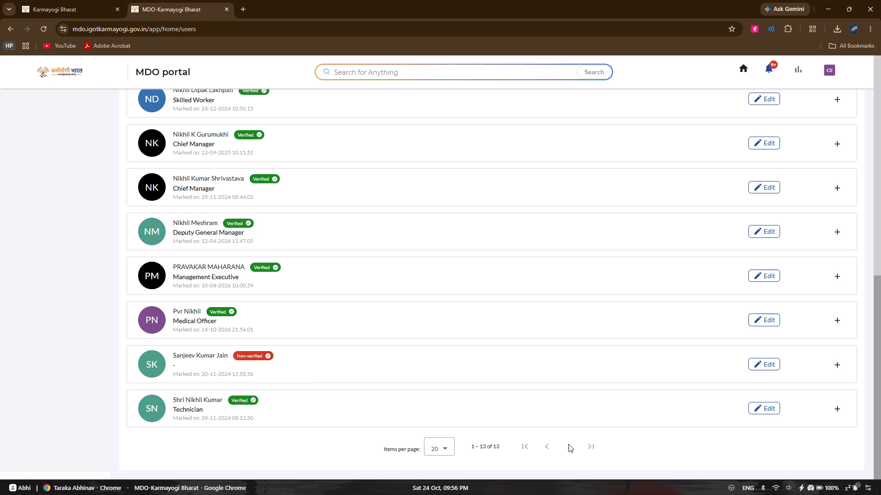
pyautogui.click(568, 444)
# Open the Reports section of the MDO portal.
pyautogui.moveTo(877, 366); pyautogui.dragTo(880, 121)
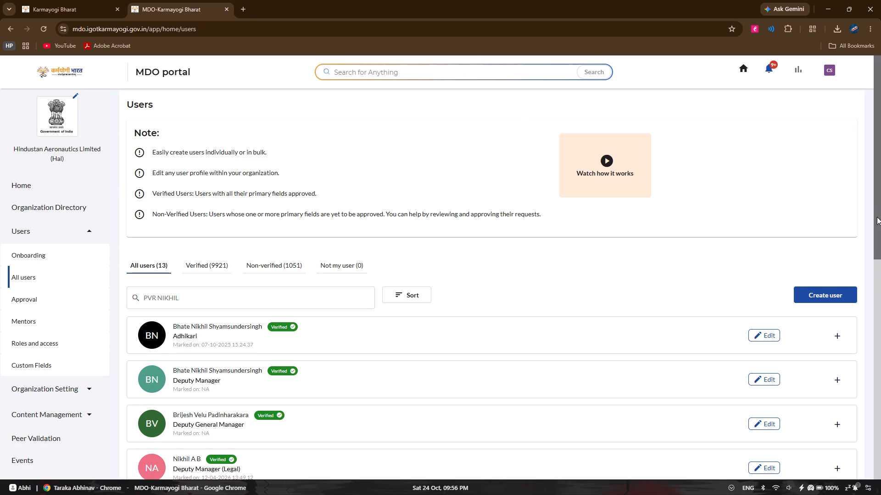
pyautogui.moveTo(876, 211); pyautogui.dragTo(869, 310)
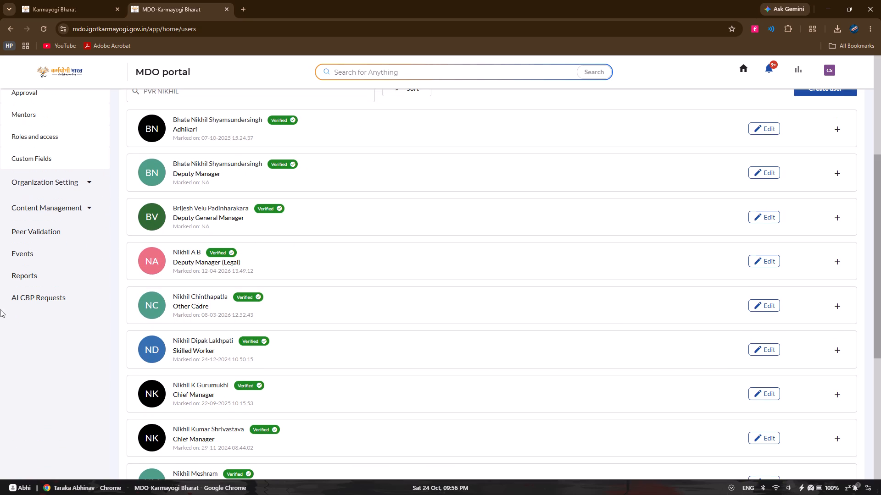
pyautogui.click(33, 279)
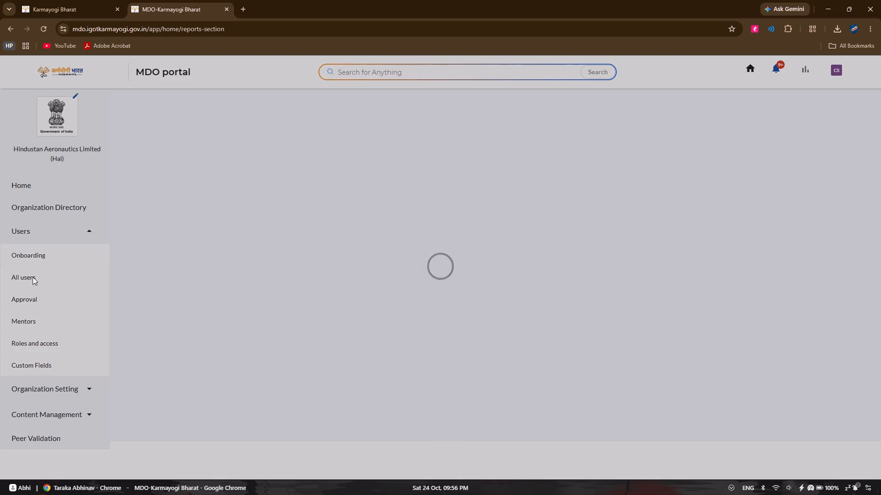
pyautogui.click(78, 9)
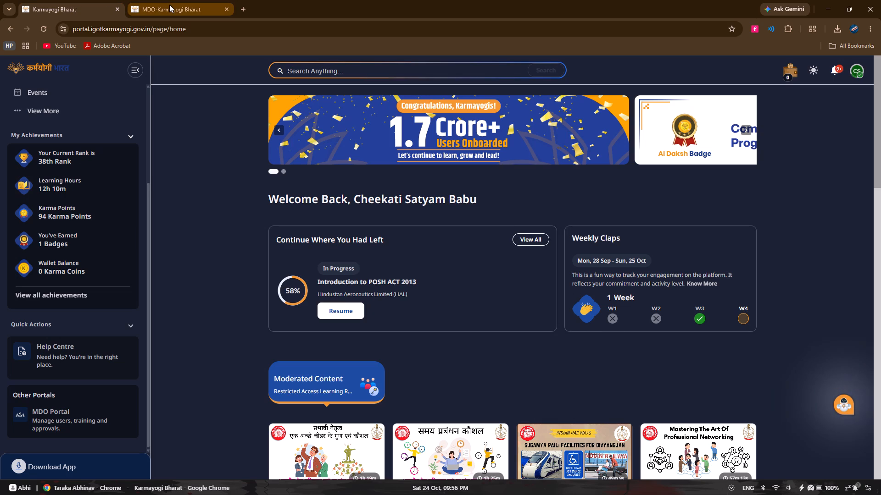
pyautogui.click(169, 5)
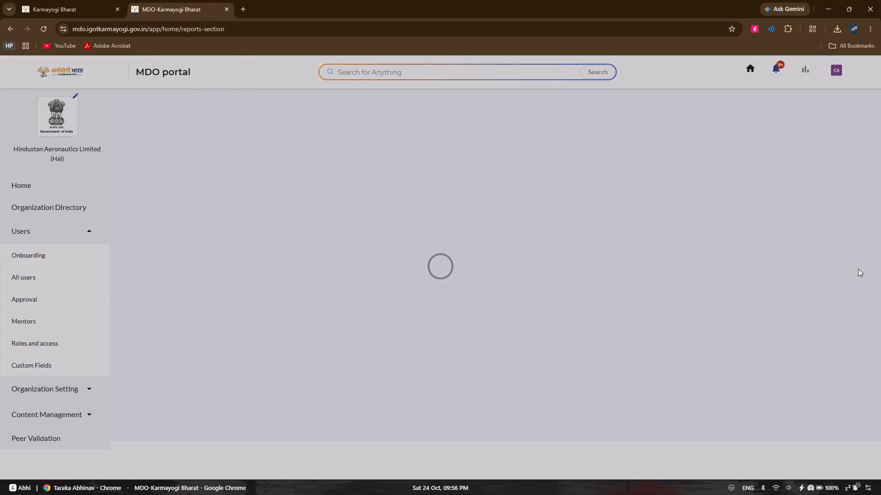